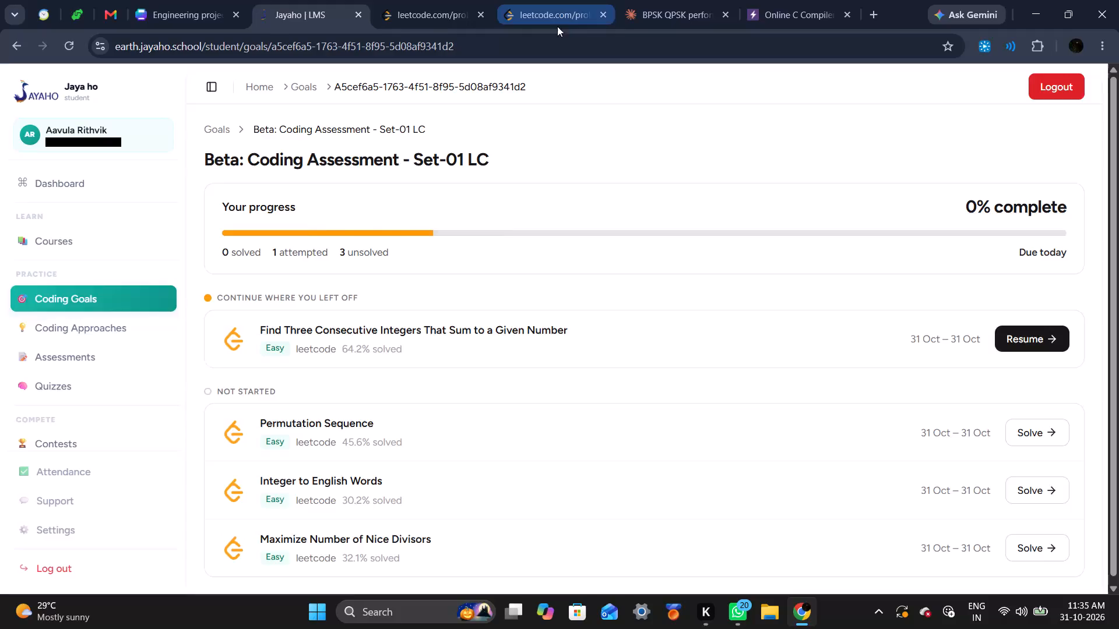
Reload the online C compiler page, discarding its current code, and place the input pane beside the editor.
{"action": "left_click", "coordinate": [557, 21]}
{"action": "left_click", "coordinate": [825, 14]}
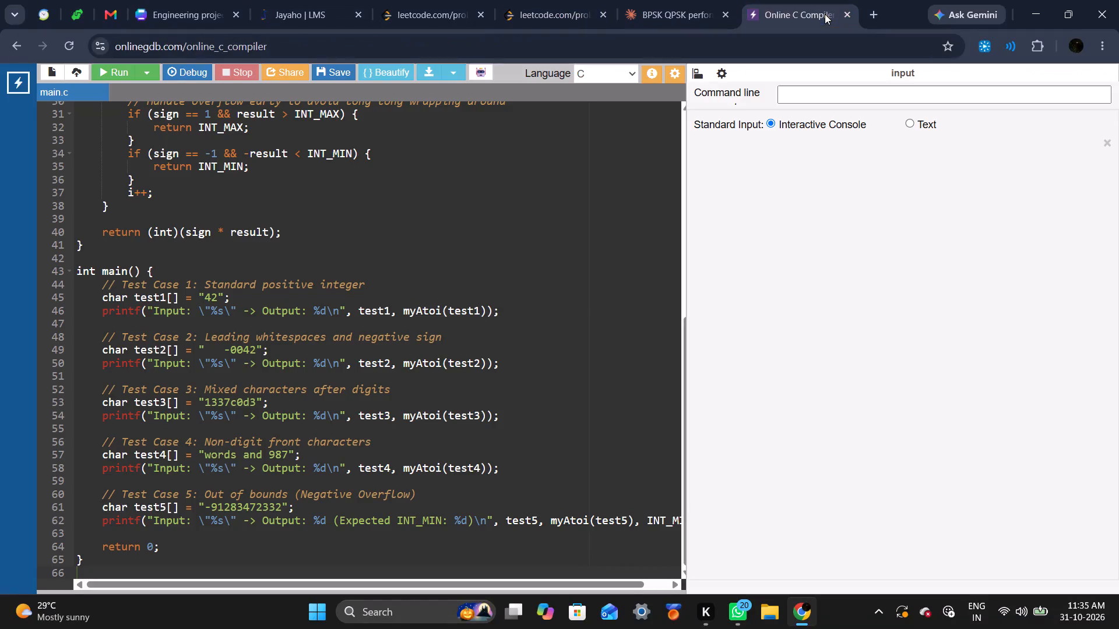
{"action": "left_click", "coordinate": [70, 47]}
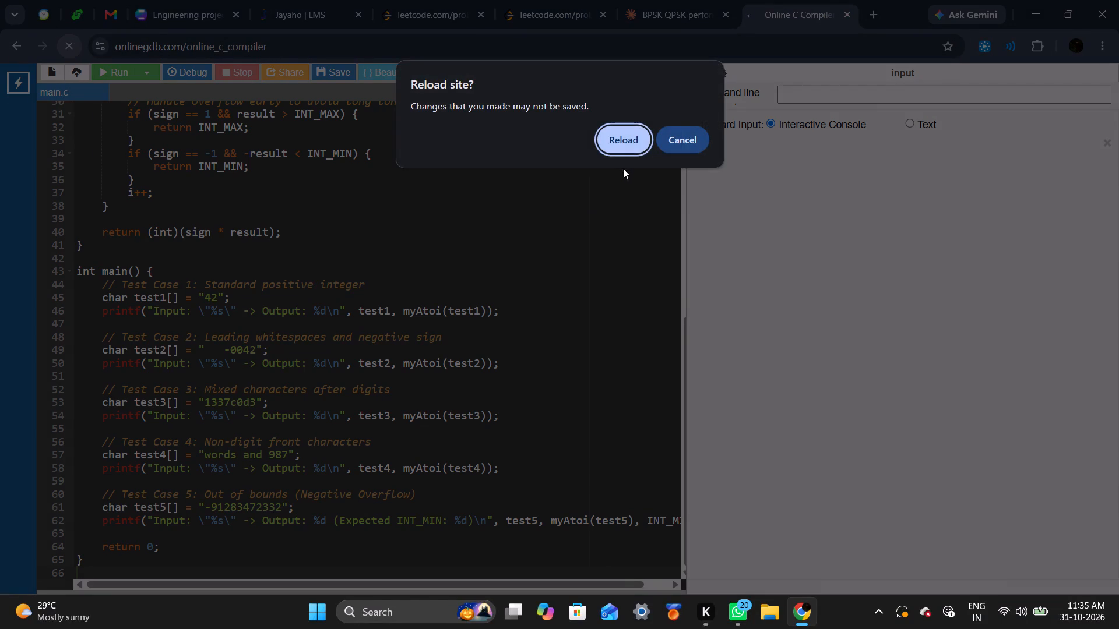
{"action": "left_click", "coordinate": [634, 129]}
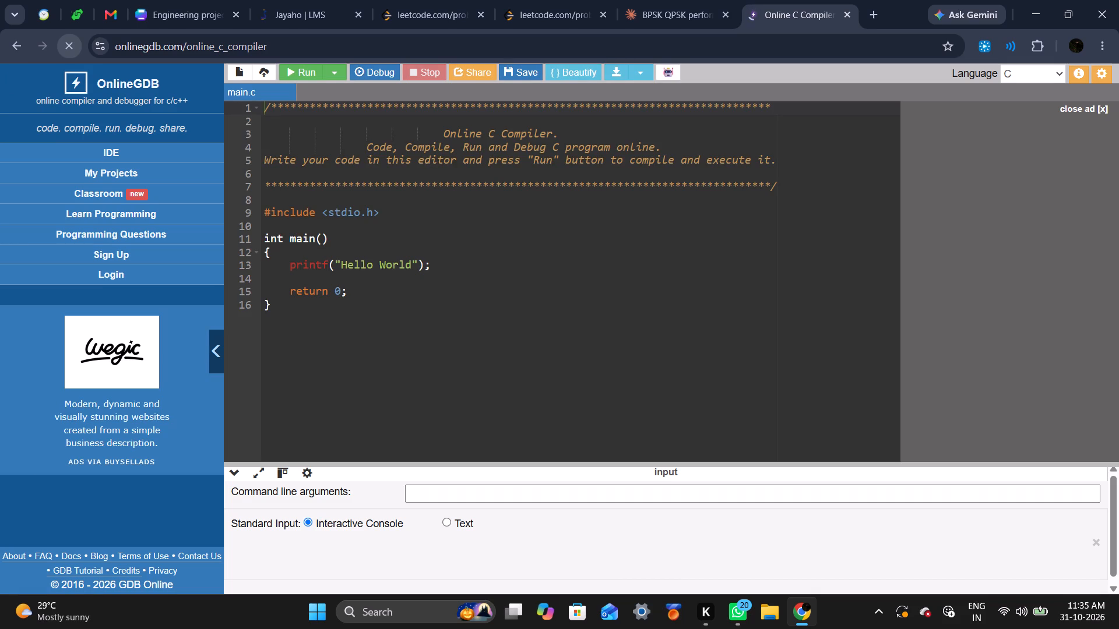
{"action": "left_click", "coordinate": [286, 476]}
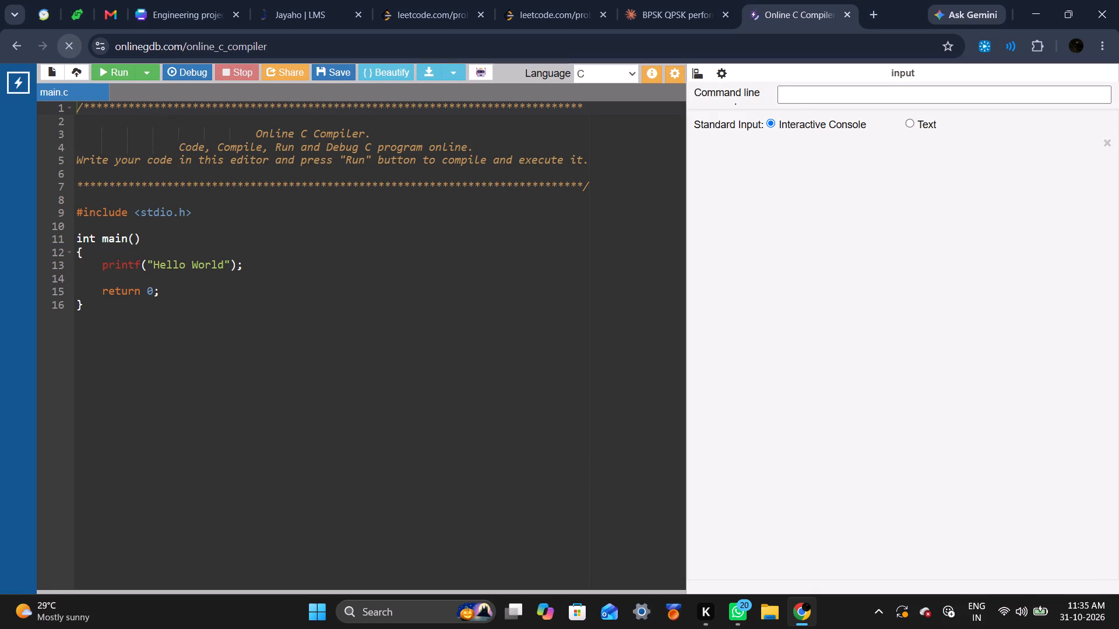
Delete the header comment and the blank lines above #include <stdio.h> in main.c.
{"action": "left_click_drag", "start_coordinate": [610, 190], "coordinate": [135, 80]}
{"action": "key", "text": "BackSpace"}
{"action": "key", "text": "BackSpace"}
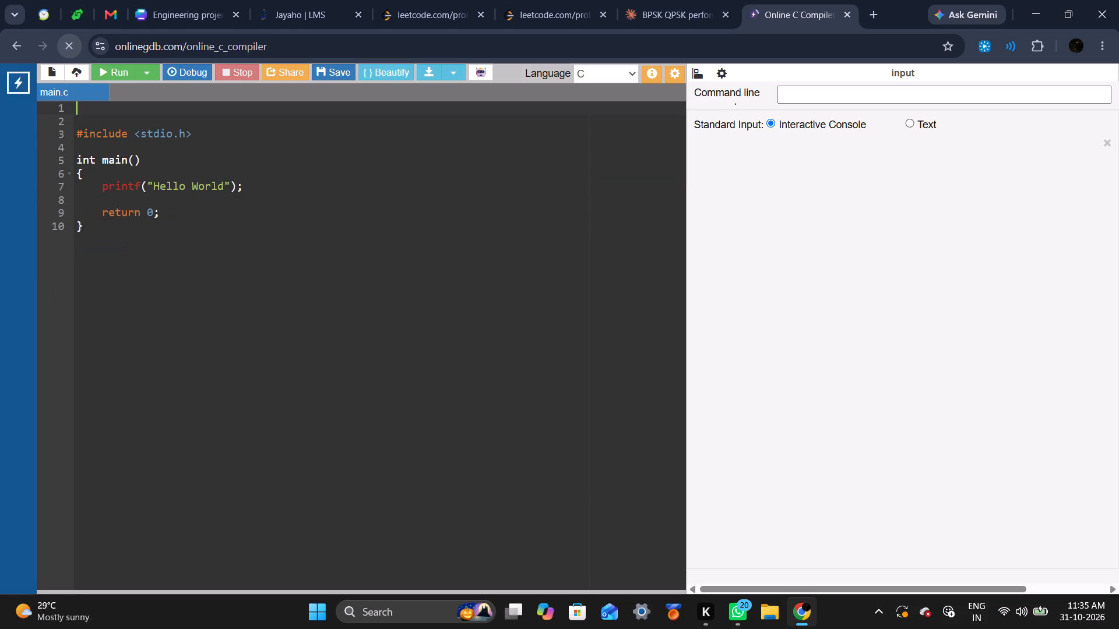
{"action": "key", "text": "Down"}
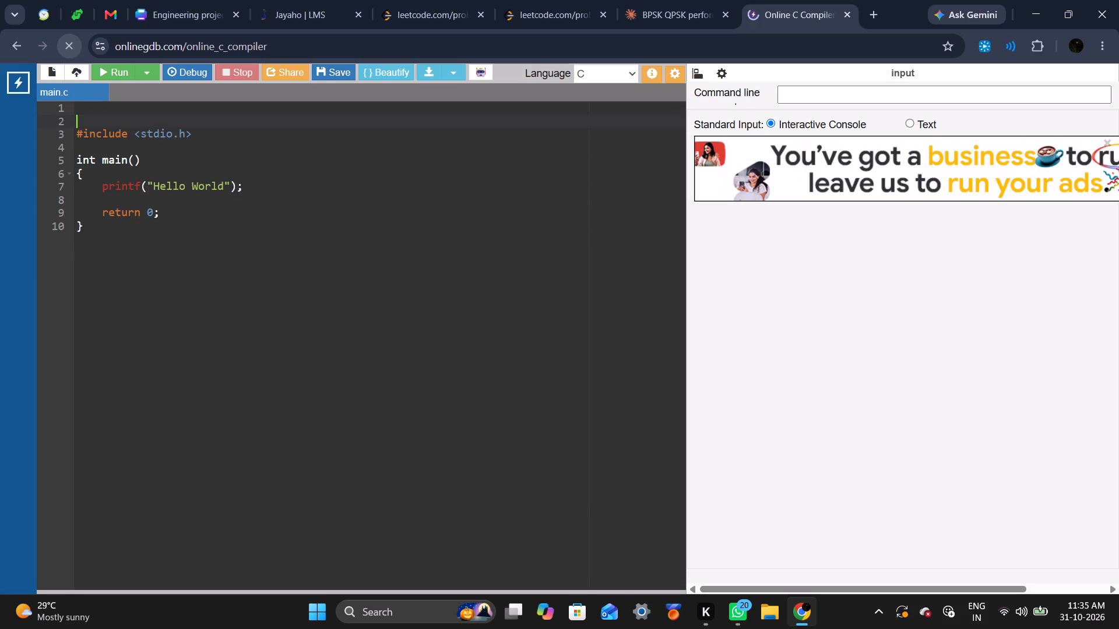
{"action": "key", "text": "Down"}
{"action": "key", "text": "BackSpace"}
{"action": "key", "text": "BackSpace"}
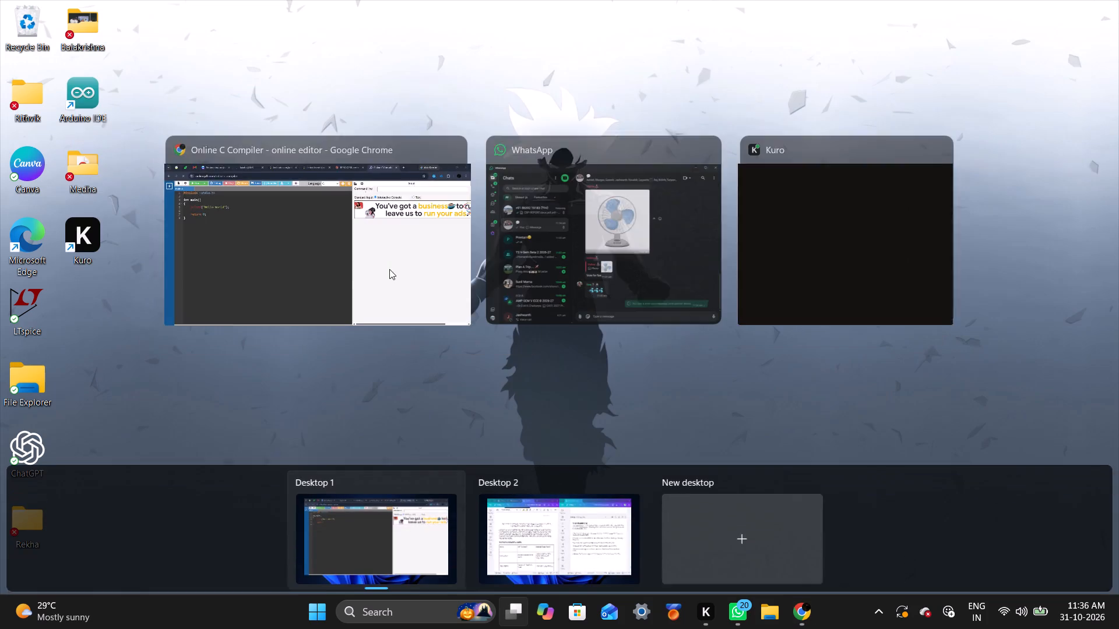
Switch to the Canva windows on Desktop 2 and look over the waveform figure pages before the references in CBP-REPORT.
{"action": "left_click", "coordinate": [533, 513]}
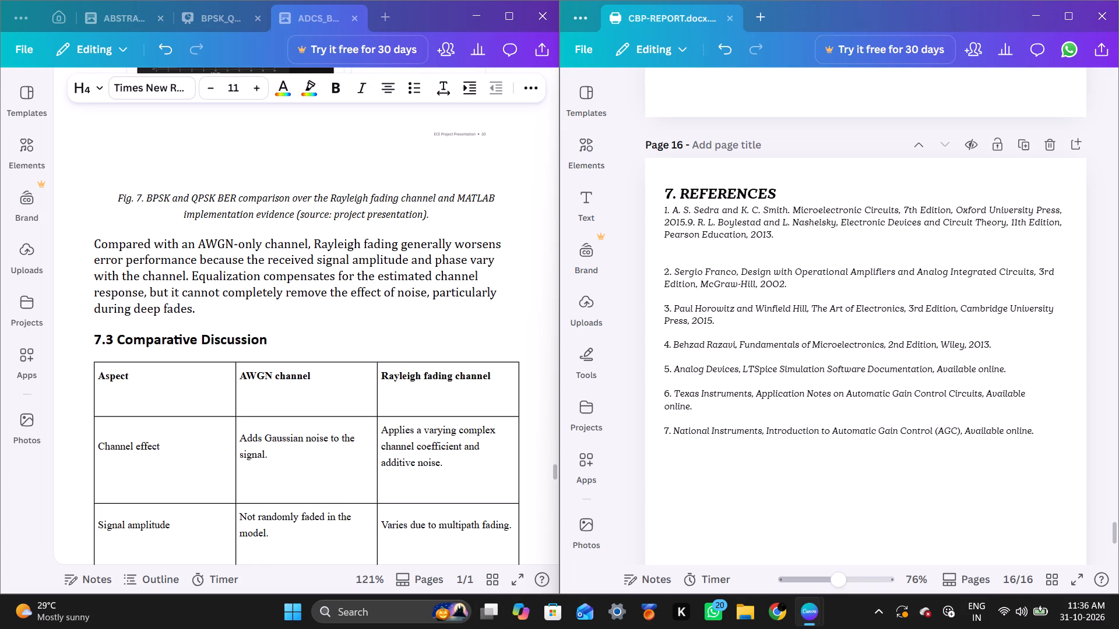
{"action": "scroll", "coordinate": [782, 282], "scroll_direction": "up", "scroll_amount": 2}
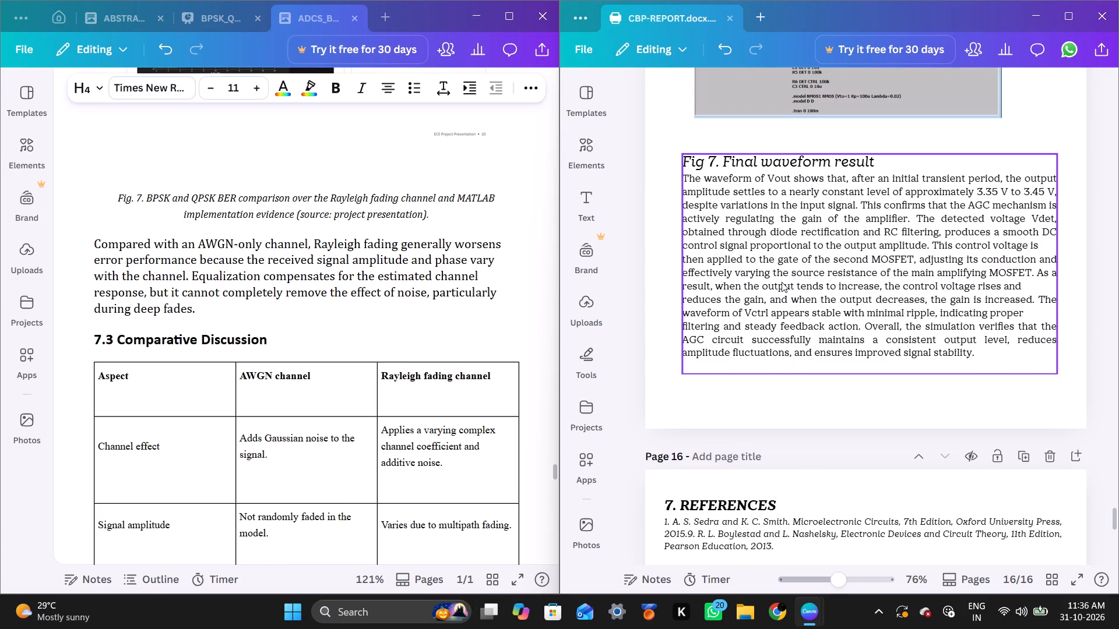
{"action": "scroll", "coordinate": [782, 282], "scroll_direction": "up", "scroll_amount": 4}
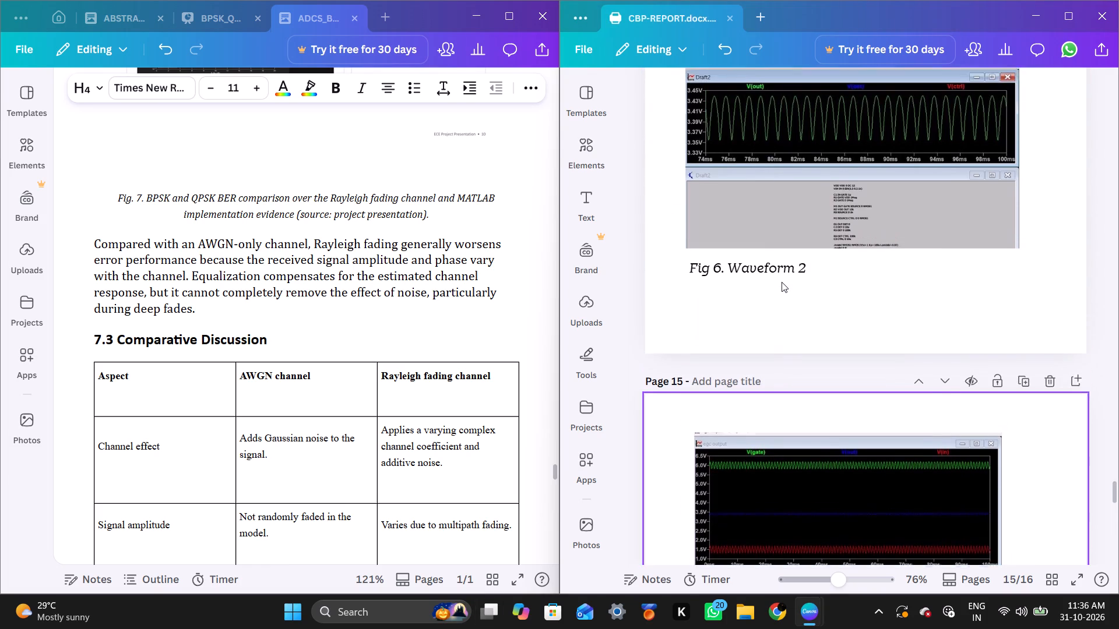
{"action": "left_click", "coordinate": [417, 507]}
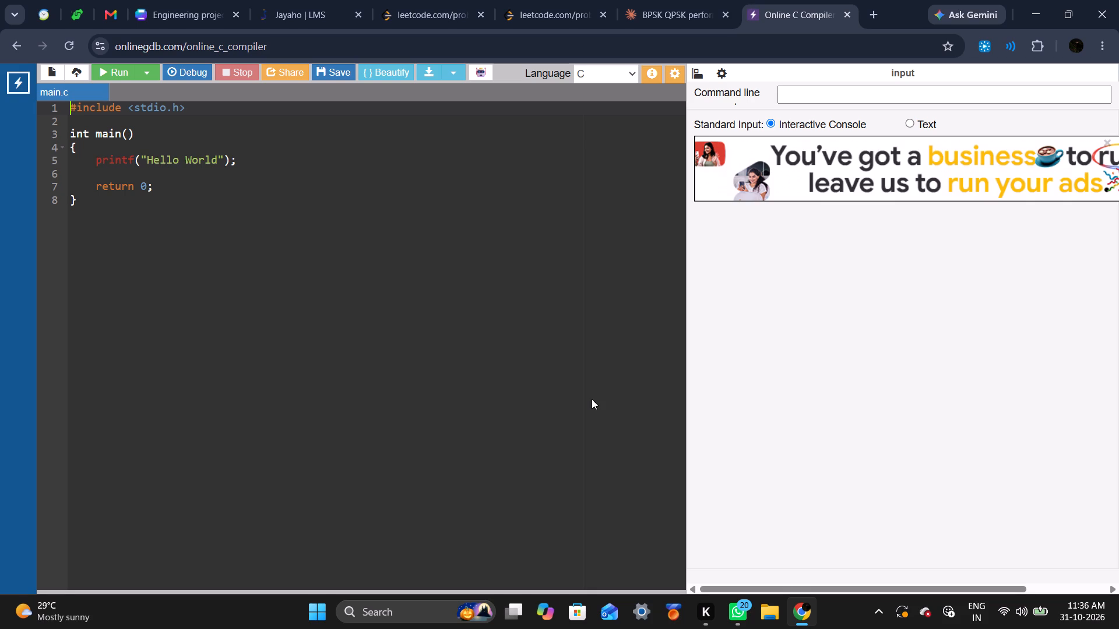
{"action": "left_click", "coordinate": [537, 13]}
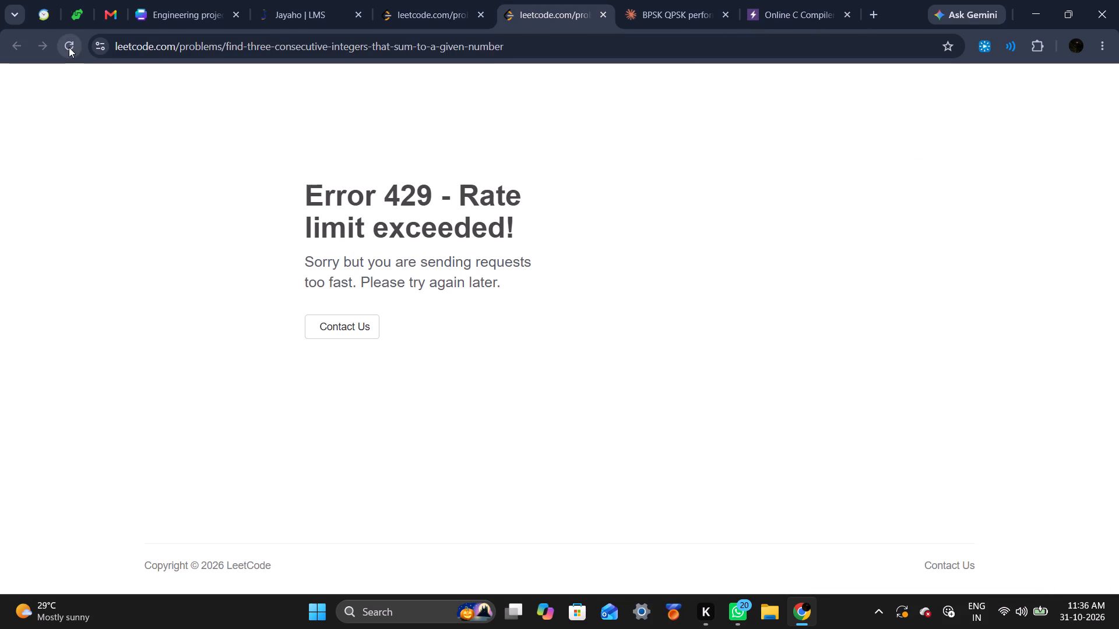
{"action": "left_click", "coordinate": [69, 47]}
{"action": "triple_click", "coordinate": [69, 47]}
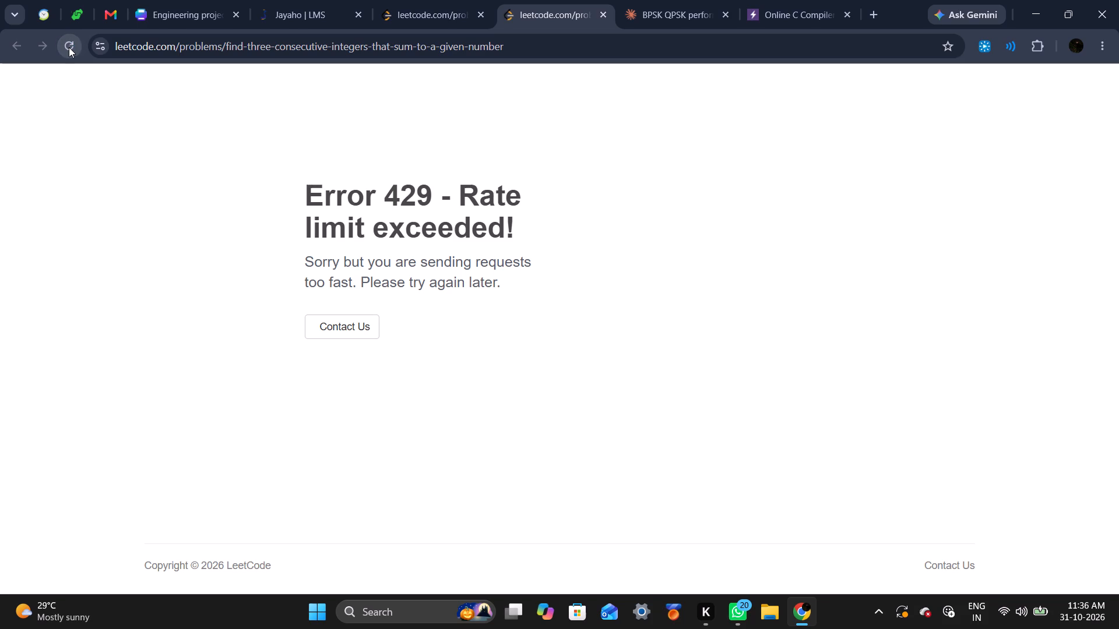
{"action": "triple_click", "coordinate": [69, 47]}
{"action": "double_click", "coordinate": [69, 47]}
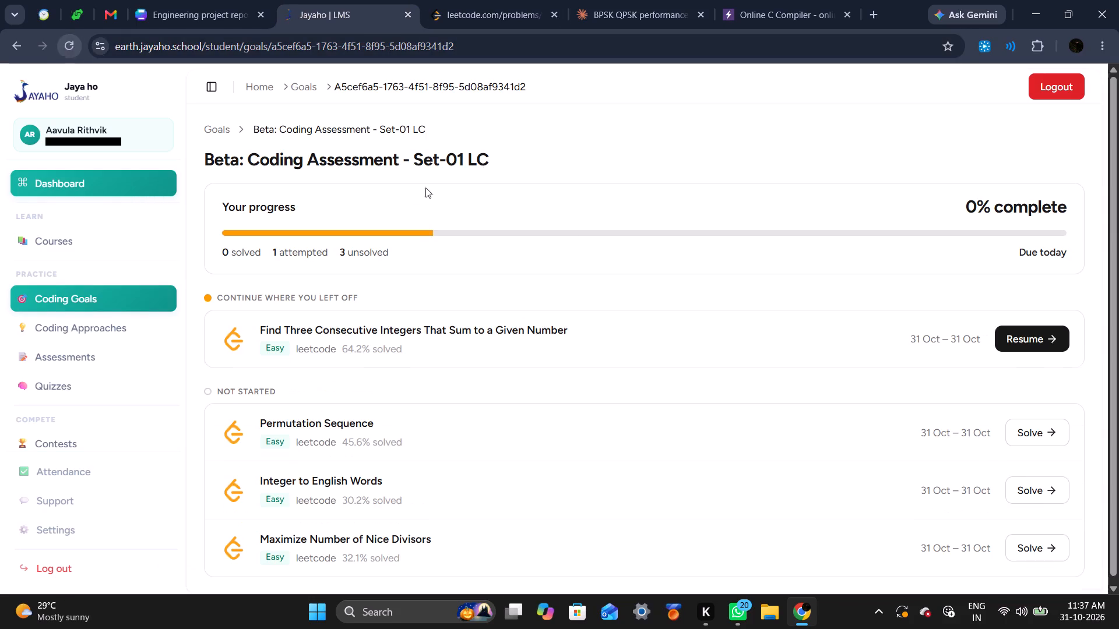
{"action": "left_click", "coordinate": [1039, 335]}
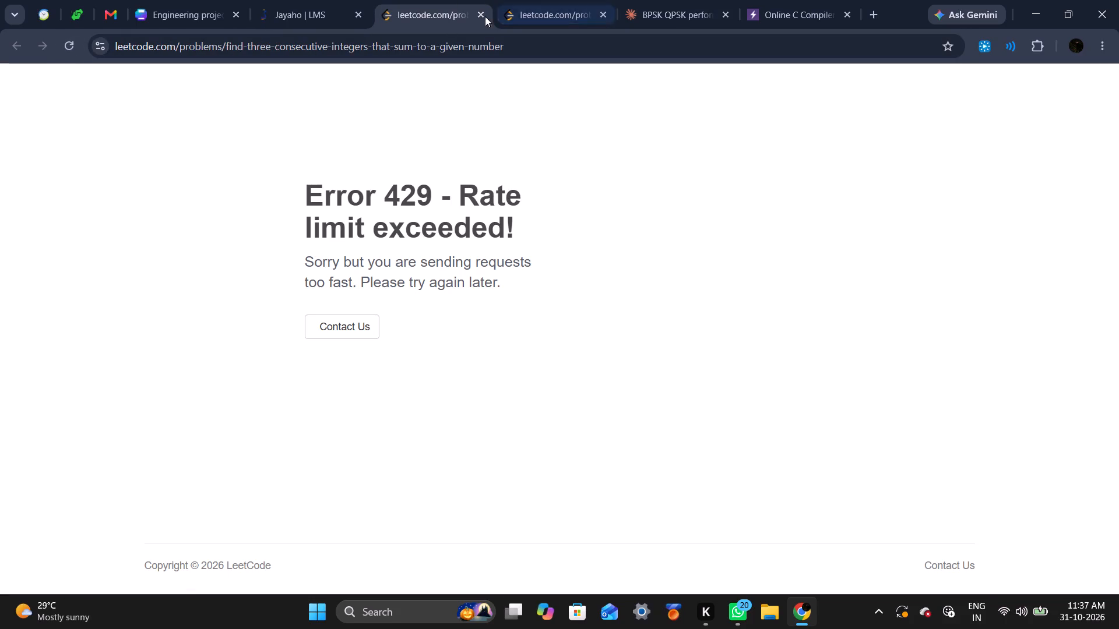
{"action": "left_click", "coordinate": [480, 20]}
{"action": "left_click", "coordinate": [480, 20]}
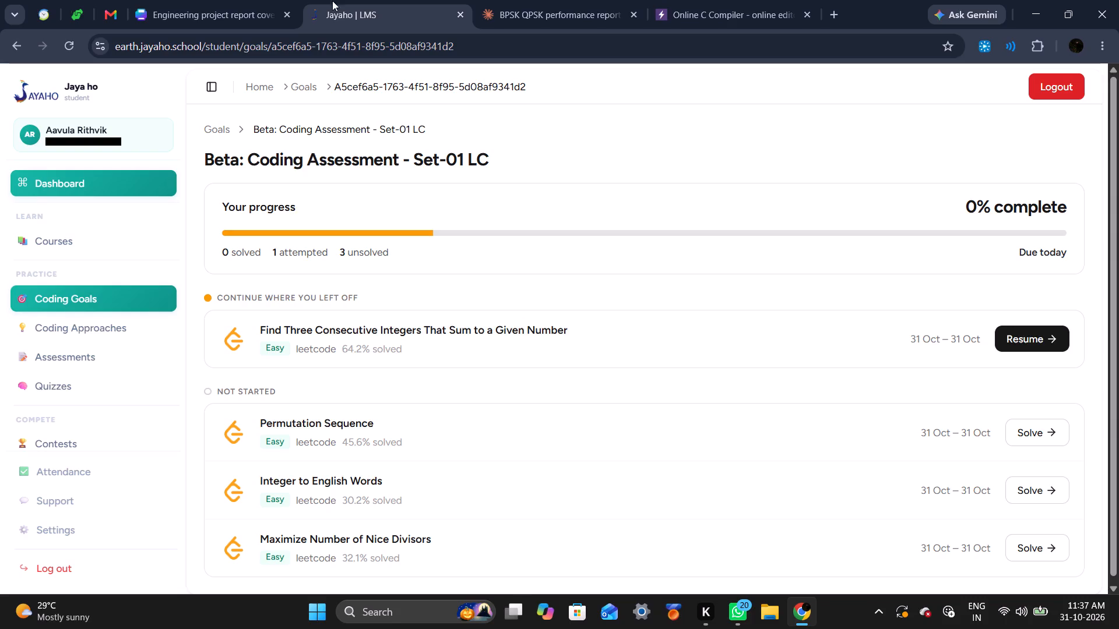
Reload the OpinionInn home page to check for available surveys, and return to the online C compiler.
{"action": "left_click", "coordinate": [46, 2]}
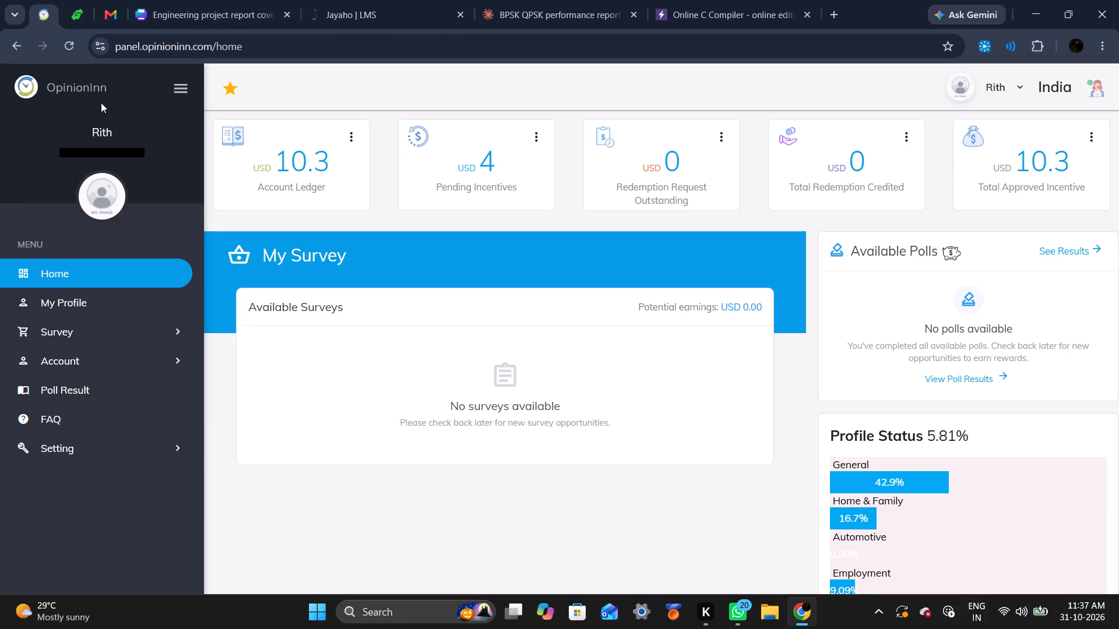
{"action": "left_click", "coordinate": [71, 57]}
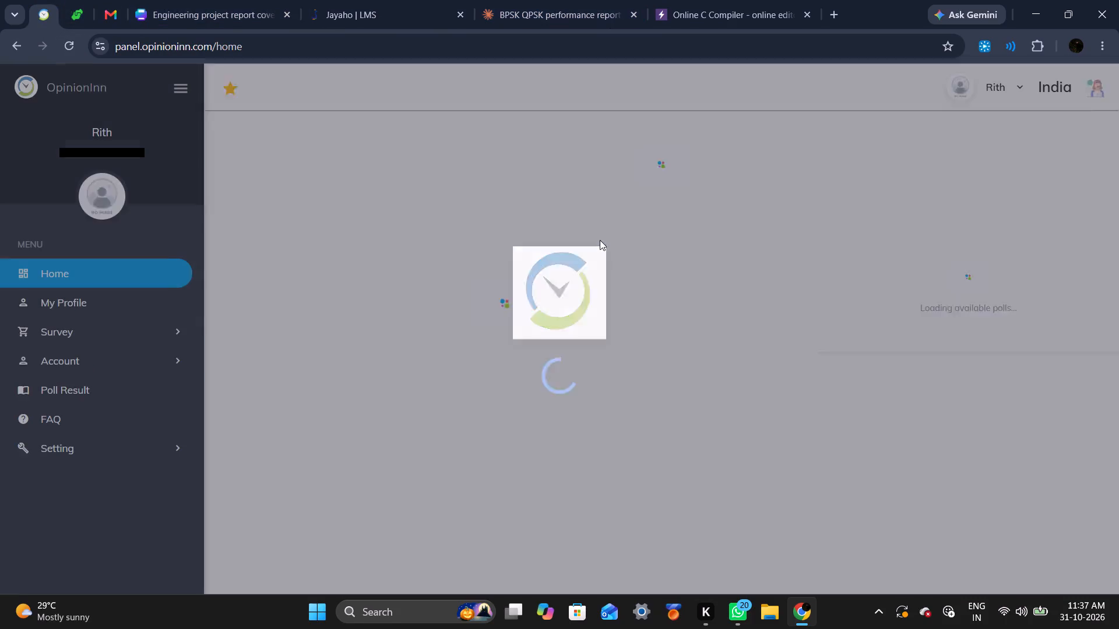
{"action": "left_click", "coordinate": [737, 17]}
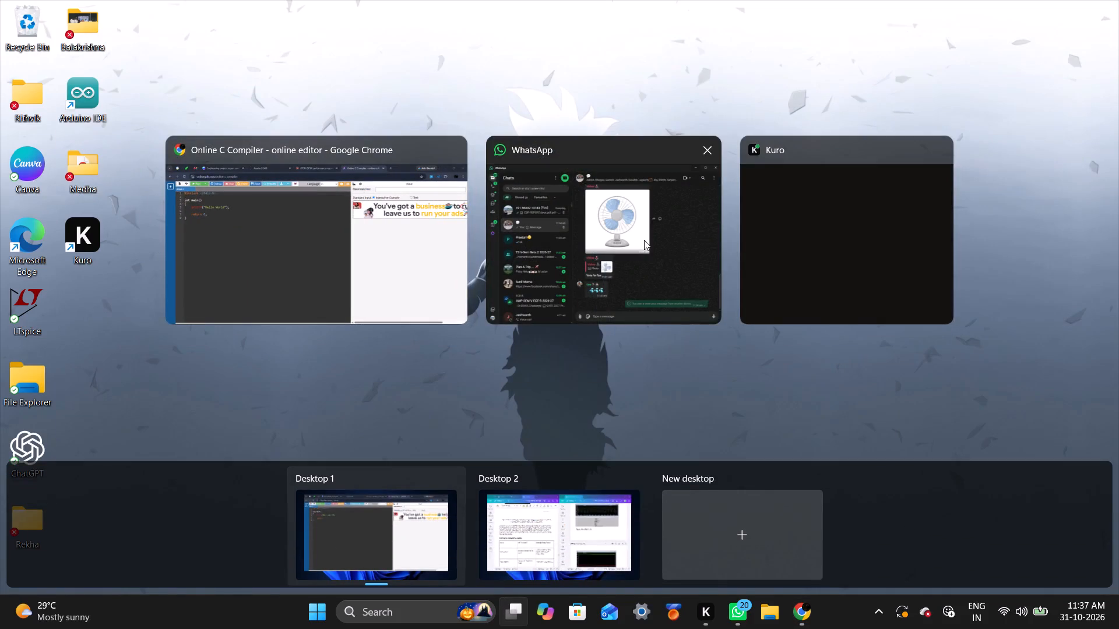
Switch to the Canva windows on Desktop 2 and compare the MATLAB implementation sections of the ADCS document and CBP-REPORT.
{"action": "left_click", "coordinate": [578, 549]}
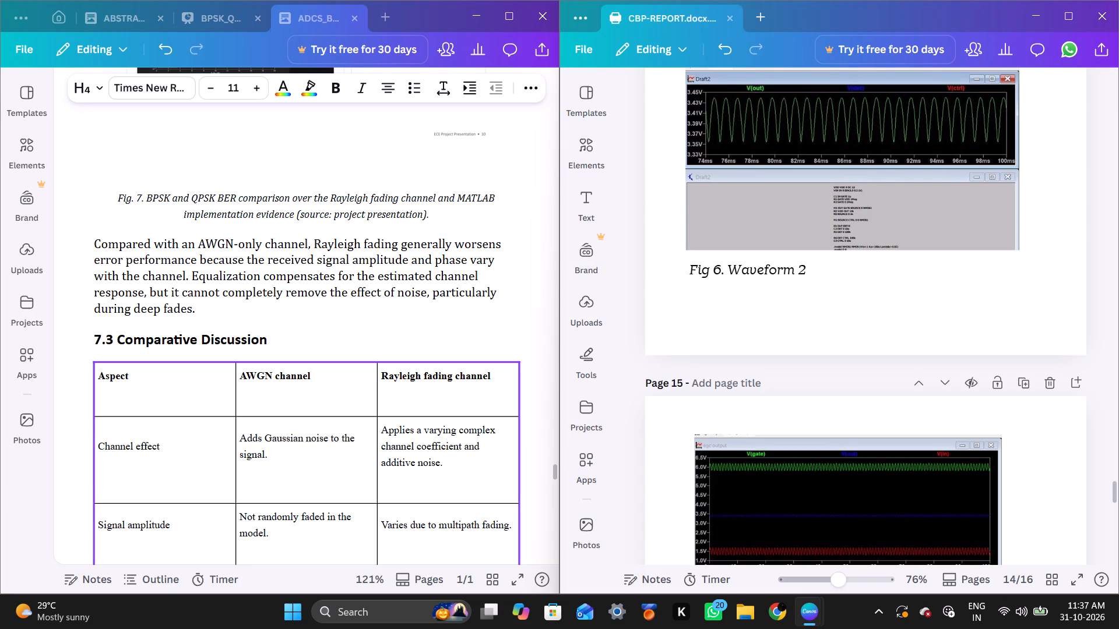
{"action": "scroll", "coordinate": [297, 290], "scroll_direction": "up", "scroll_amount": 9}
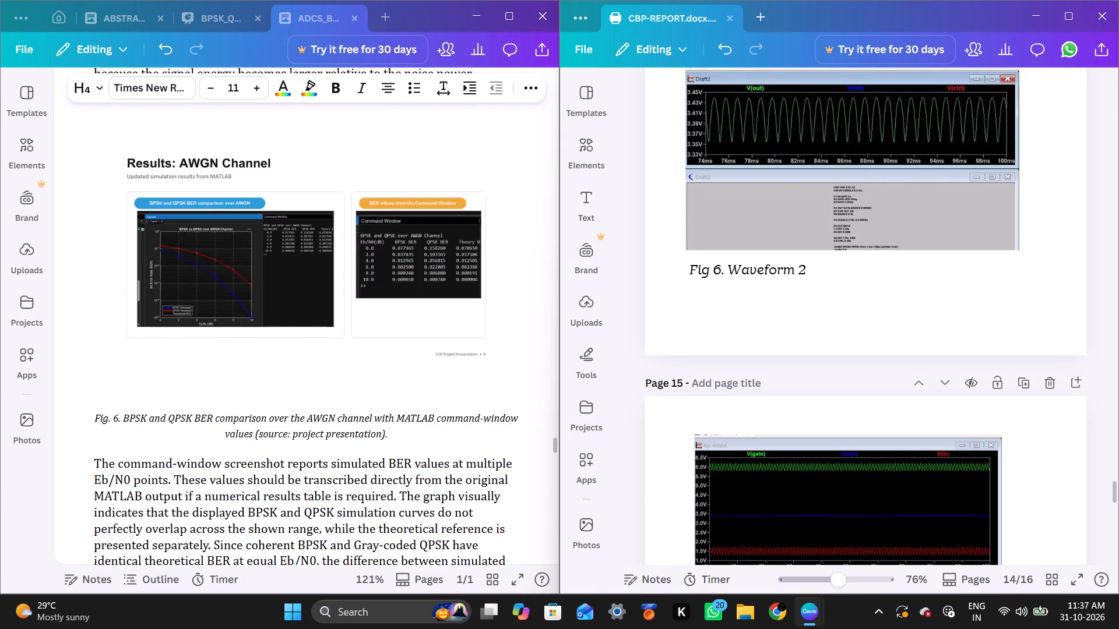
{"action": "scroll", "coordinate": [297, 290], "scroll_direction": "up", "scroll_amount": 4}
{"action": "scroll", "coordinate": [752, 338], "scroll_direction": "up", "scroll_amount": 2}
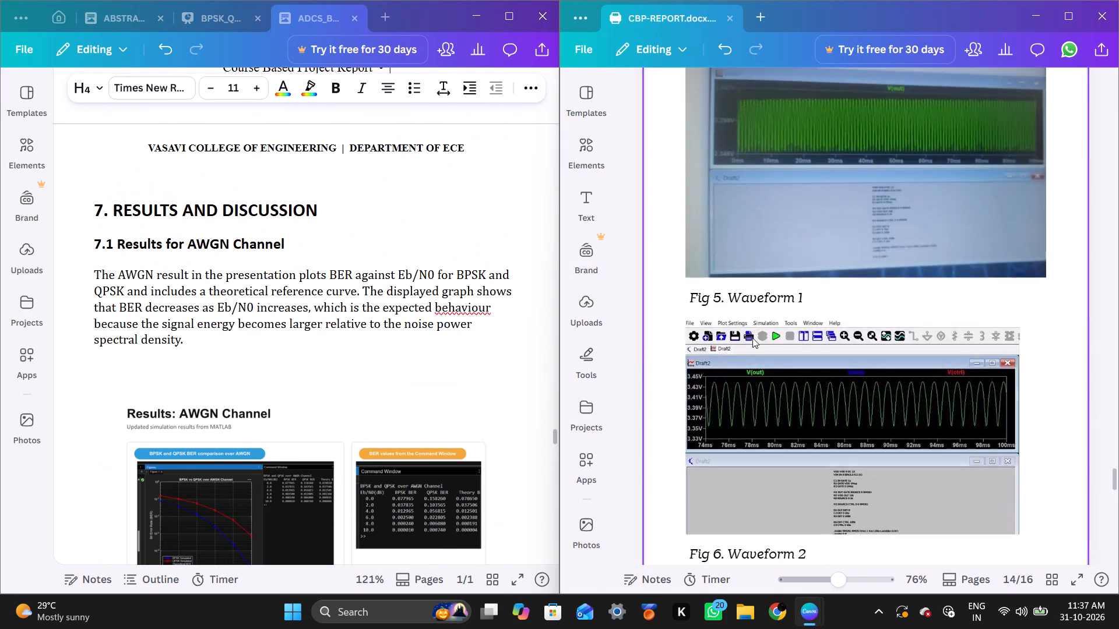
{"action": "scroll", "coordinate": [752, 338], "scroll_direction": "up", "scroll_amount": 9}
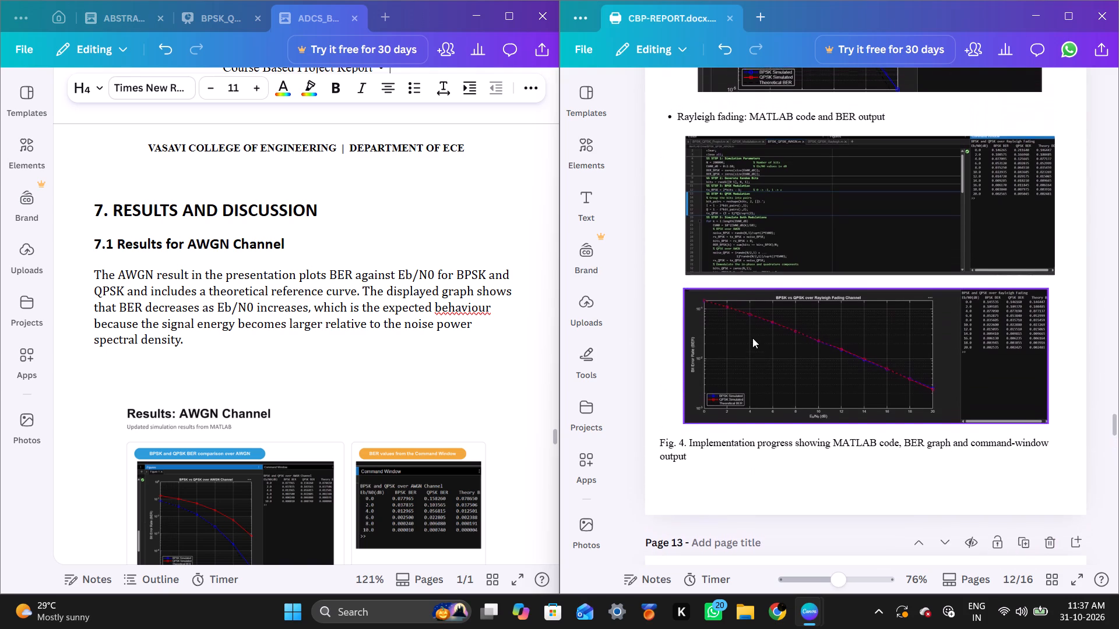
{"action": "scroll", "coordinate": [752, 338], "scroll_direction": "up", "scroll_amount": 1}
{"action": "scroll", "coordinate": [474, 299], "scroll_direction": "up", "scroll_amount": 4}
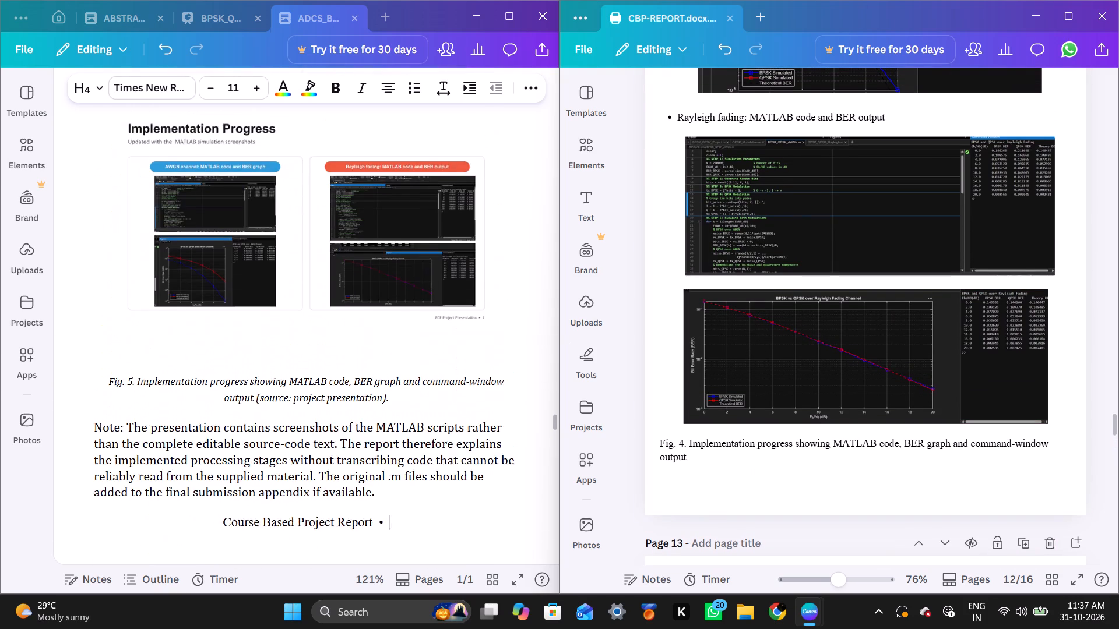
{"action": "scroll", "coordinate": [474, 299], "scroll_direction": "up", "scroll_amount": 2}
{"action": "scroll", "coordinate": [1017, 178], "scroll_direction": "up", "scroll_amount": 6}
{"action": "scroll", "coordinate": [1017, 178], "scroll_direction": "down", "scroll_amount": 1}
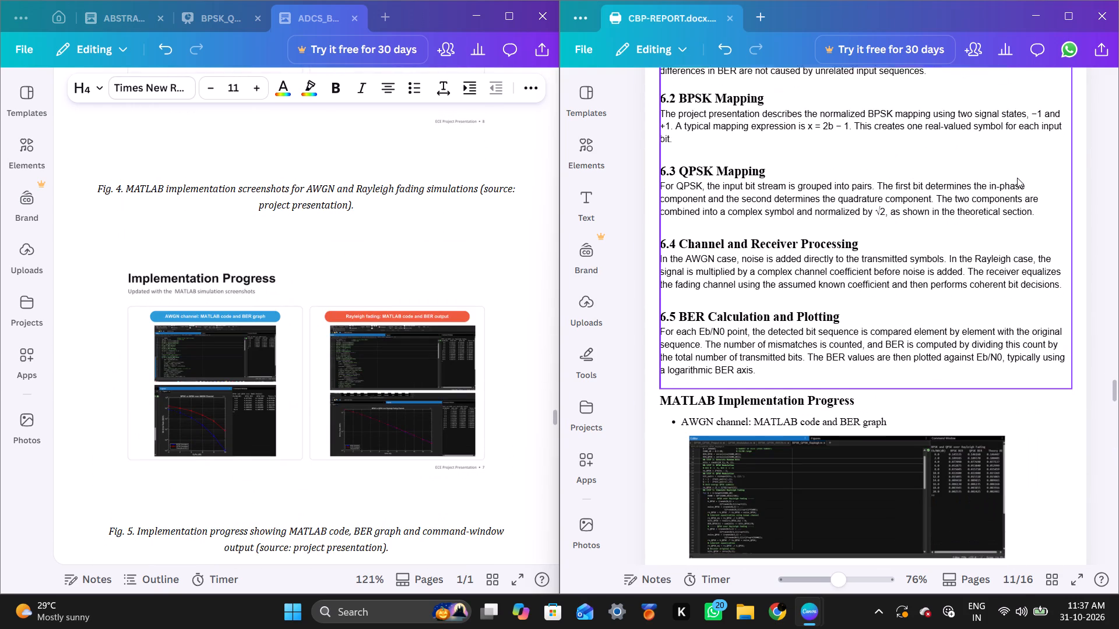
{"action": "scroll", "coordinate": [1017, 178], "scroll_direction": "down", "scroll_amount": 1}
{"action": "scroll", "coordinate": [523, 207], "scroll_direction": "up", "scroll_amount": 3}
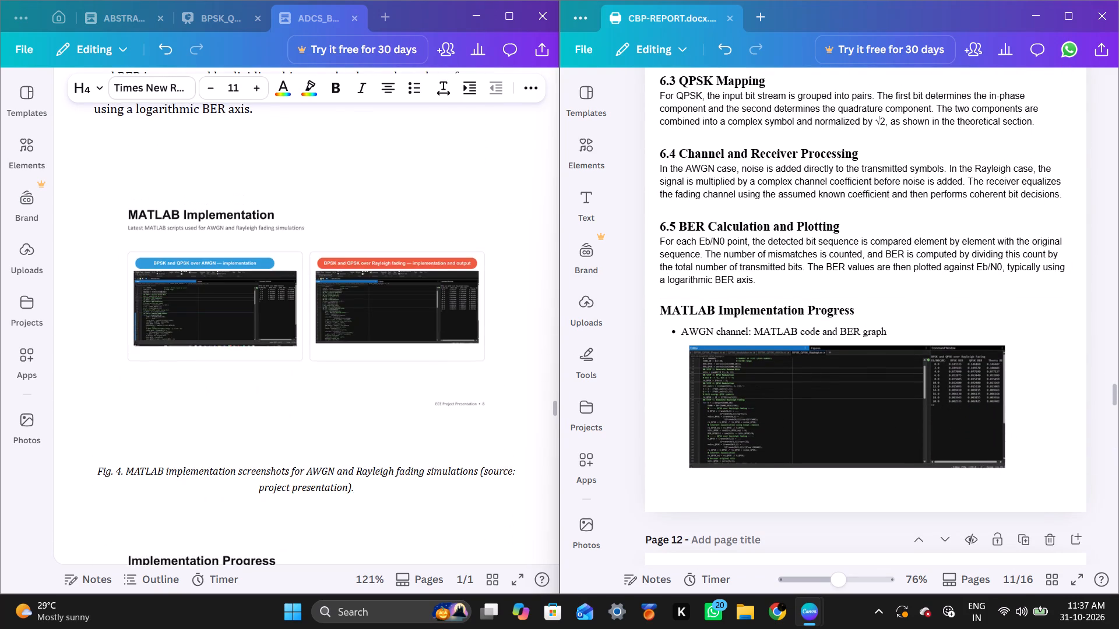
Check CBP-REPORT's implementation progress figures on page 12 against the ADCS document, continuing to its section 7, Results and Discussion.
{"action": "scroll", "coordinate": [523, 207], "scroll_direction": "down", "scroll_amount": 1}
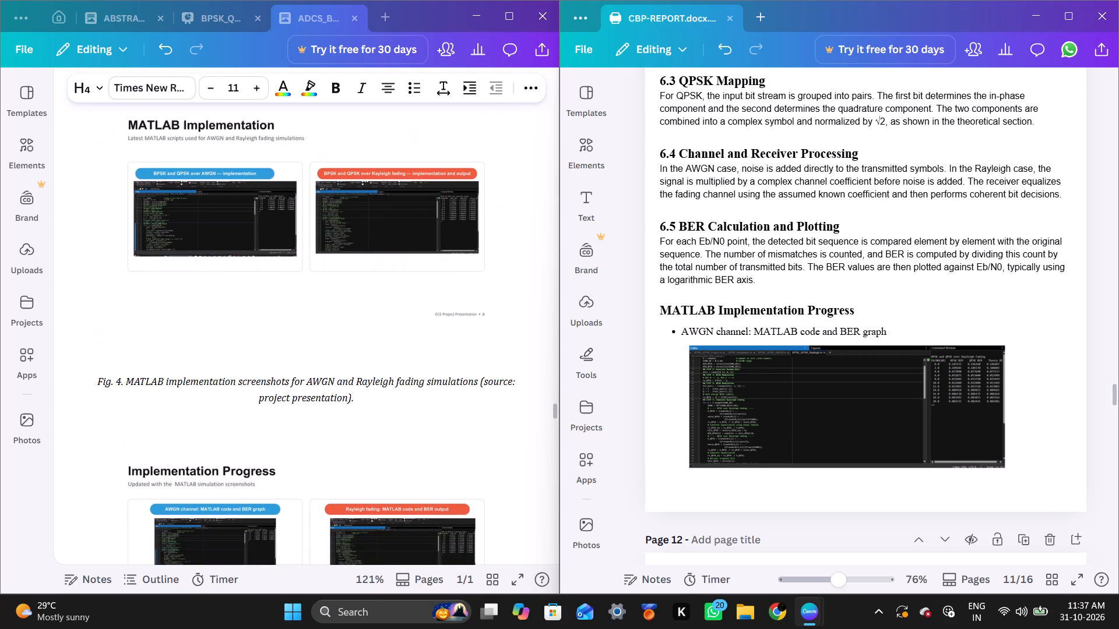
{"action": "scroll", "coordinate": [706, 274], "scroll_direction": "down", "scroll_amount": 4}
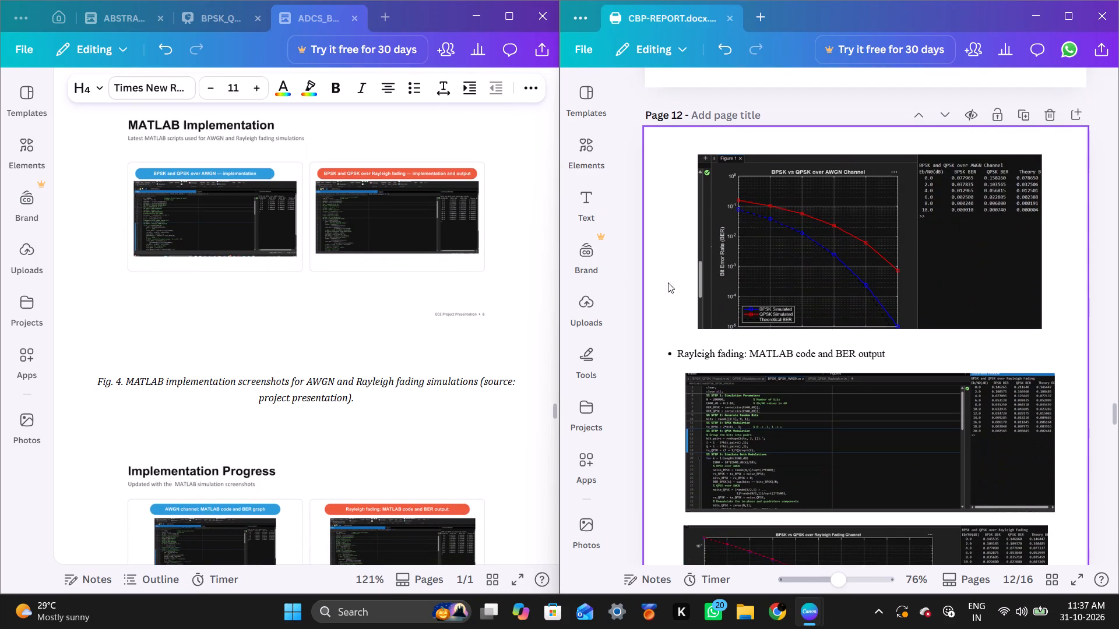
{"action": "scroll", "coordinate": [335, 361], "scroll_direction": "down", "scroll_amount": 5}
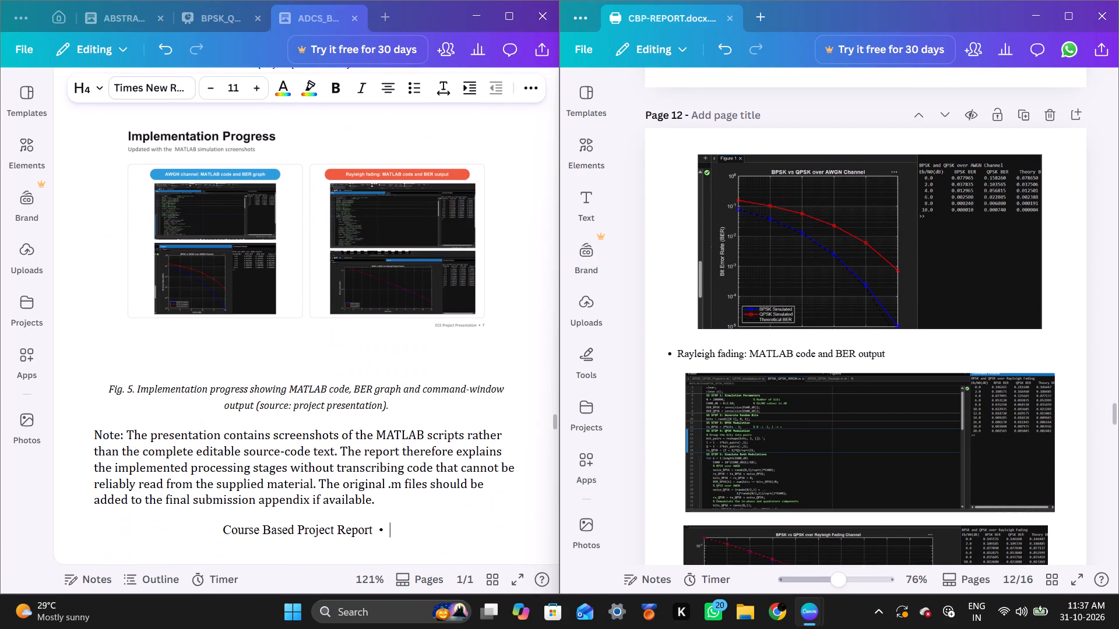
{"action": "scroll", "coordinate": [703, 372], "scroll_direction": "down", "scroll_amount": 2}
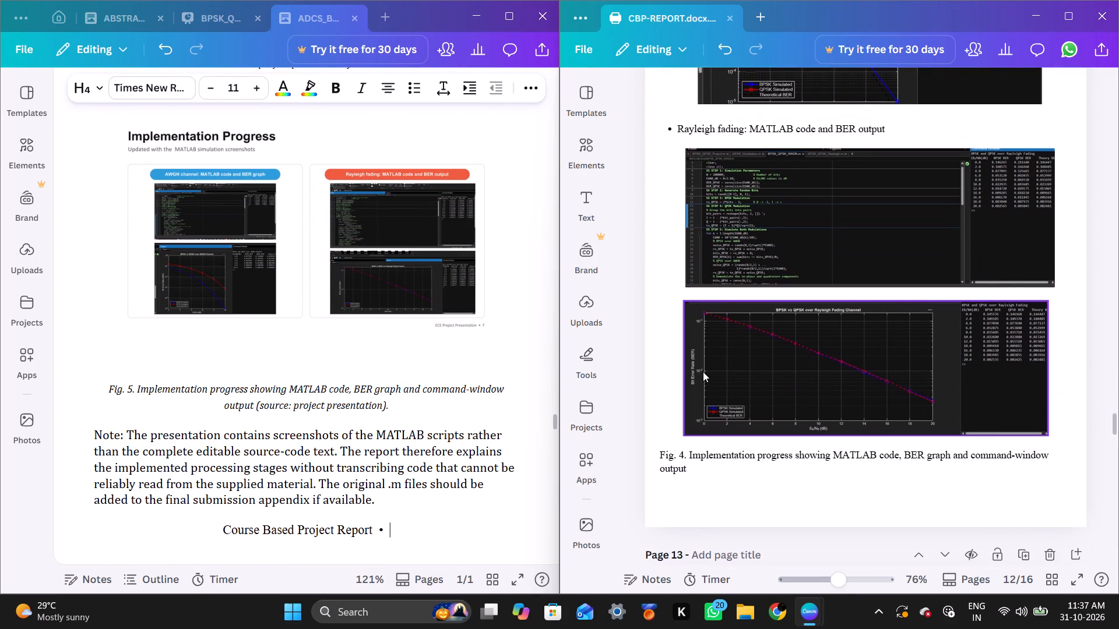
{"action": "scroll", "coordinate": [703, 372], "scroll_direction": "down", "scroll_amount": 3}
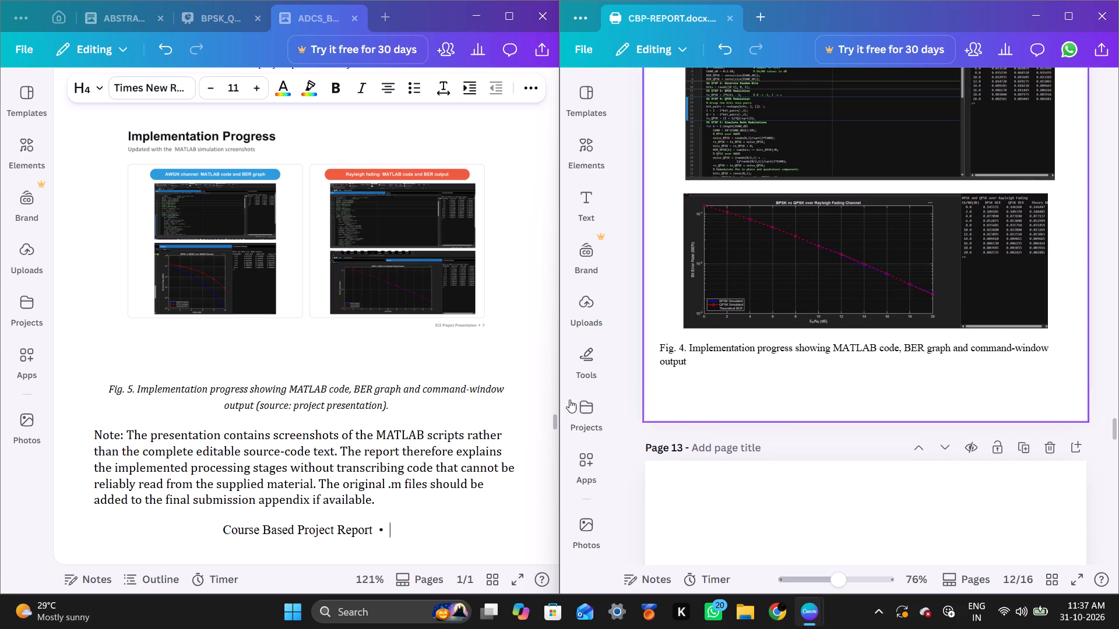
{"action": "scroll", "coordinate": [421, 388], "scroll_direction": "down", "scroll_amount": 2}
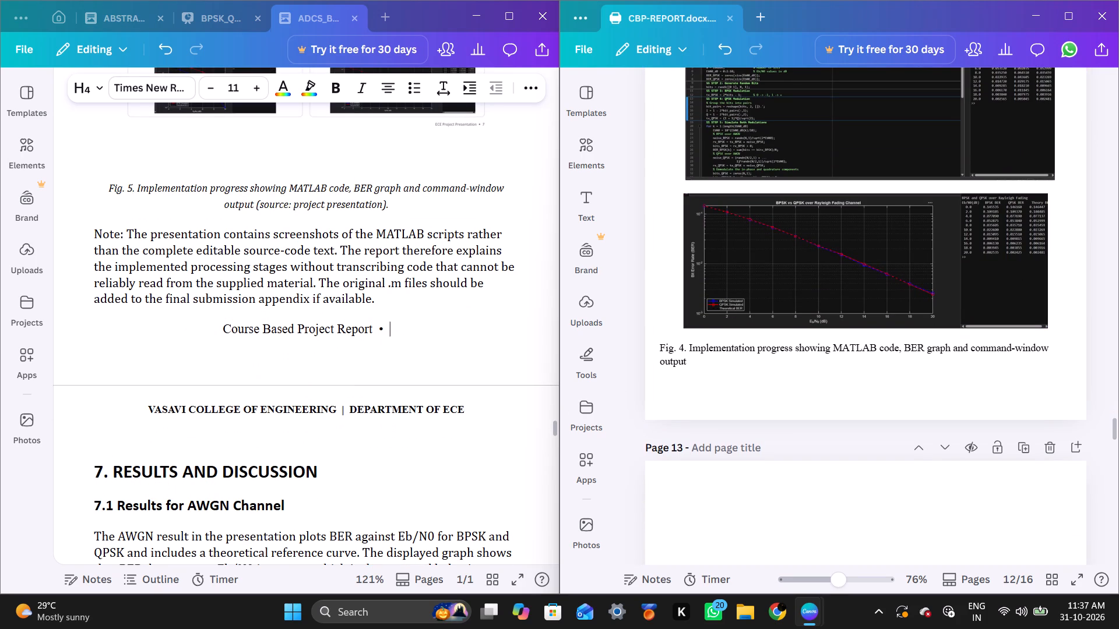
{"action": "scroll", "coordinate": [388, 299], "scroll_direction": "down", "scroll_amount": 1}
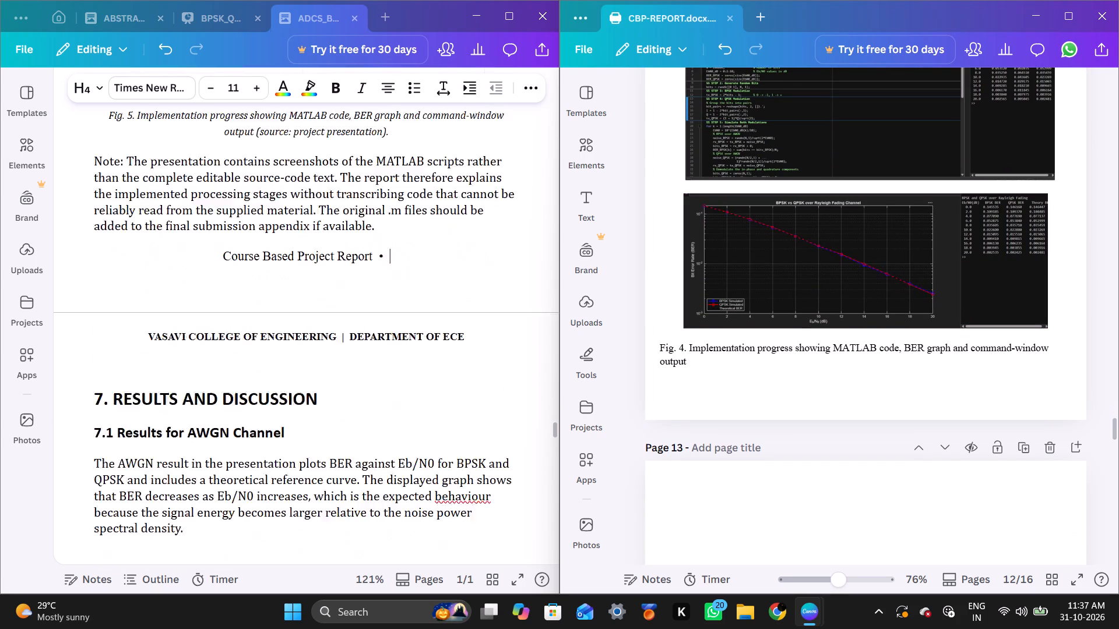
{"action": "scroll", "coordinate": [388, 299], "scroll_direction": "down", "scroll_amount": 2}
{"action": "scroll", "coordinate": [796, 329], "scroll_direction": "down", "scroll_amount": 3}
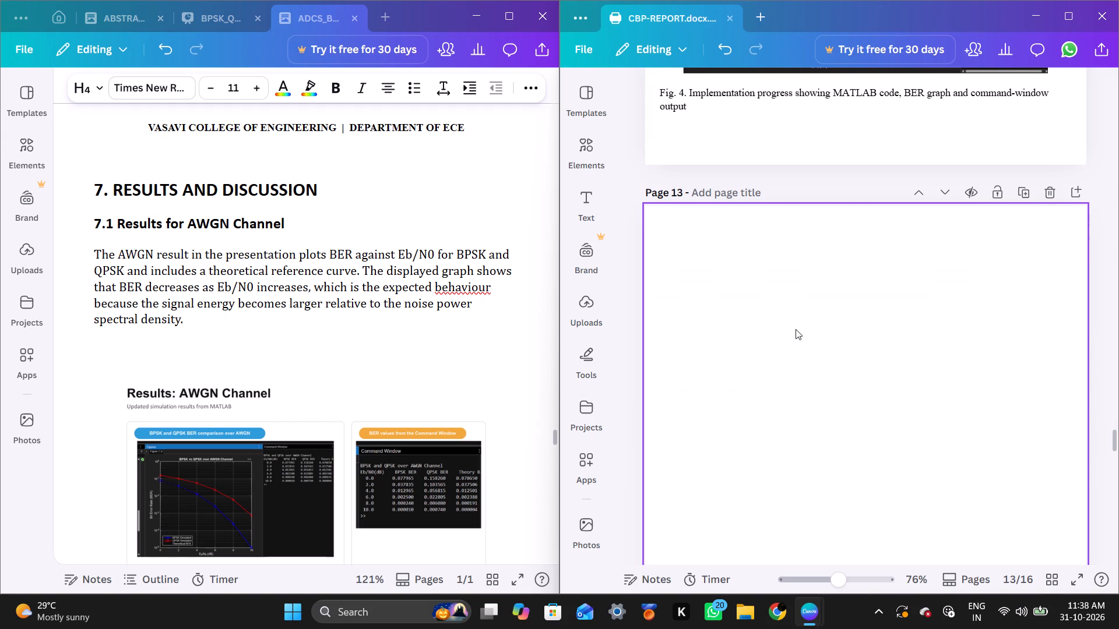
Delete the "Fig 5. Waveform 1" caption and its waveform image, including the frame, from page 14 of CBP-REPORT.
{"action": "scroll", "coordinate": [799, 326], "scroll_direction": "down", "scroll_amount": 6}
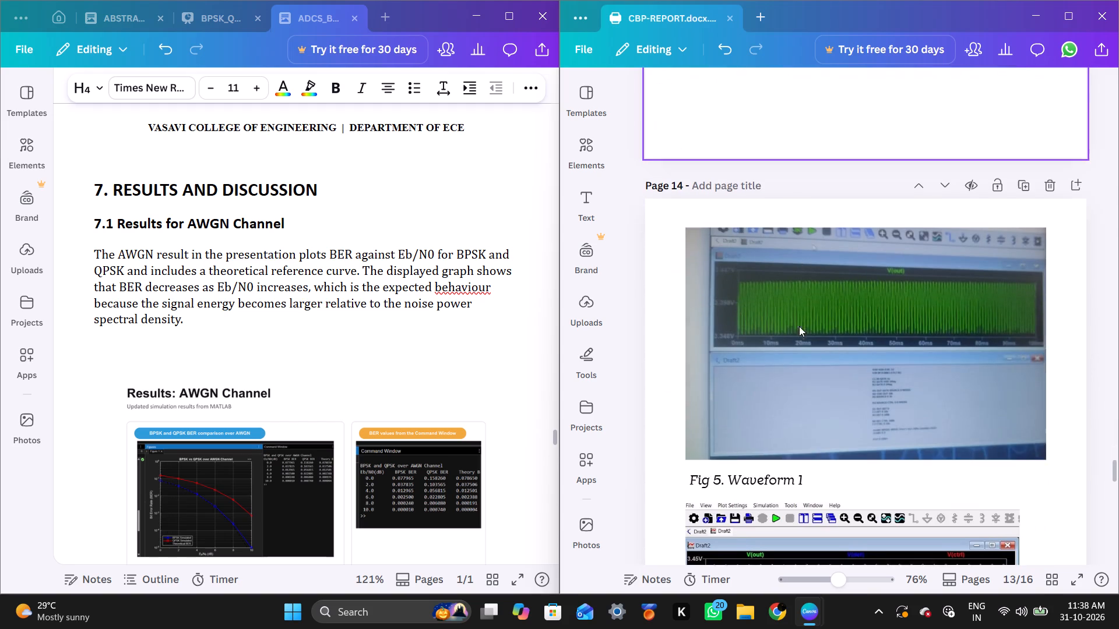
{"action": "scroll", "coordinate": [799, 326], "scroll_direction": "down", "scroll_amount": 2}
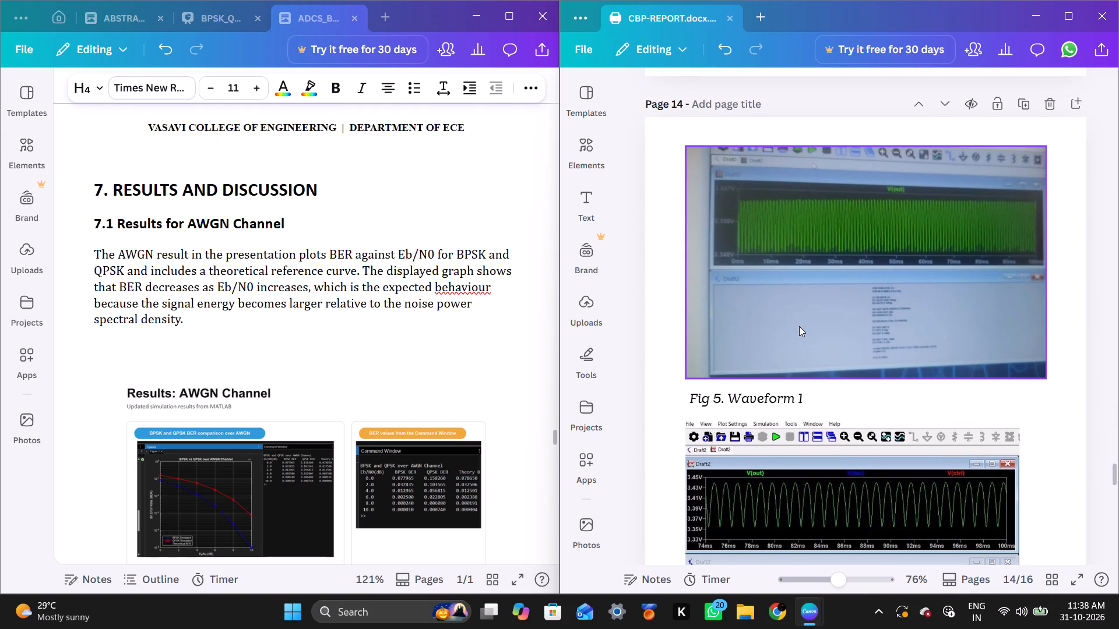
{"action": "scroll", "coordinate": [778, 438], "scroll_direction": "down", "scroll_amount": 1}
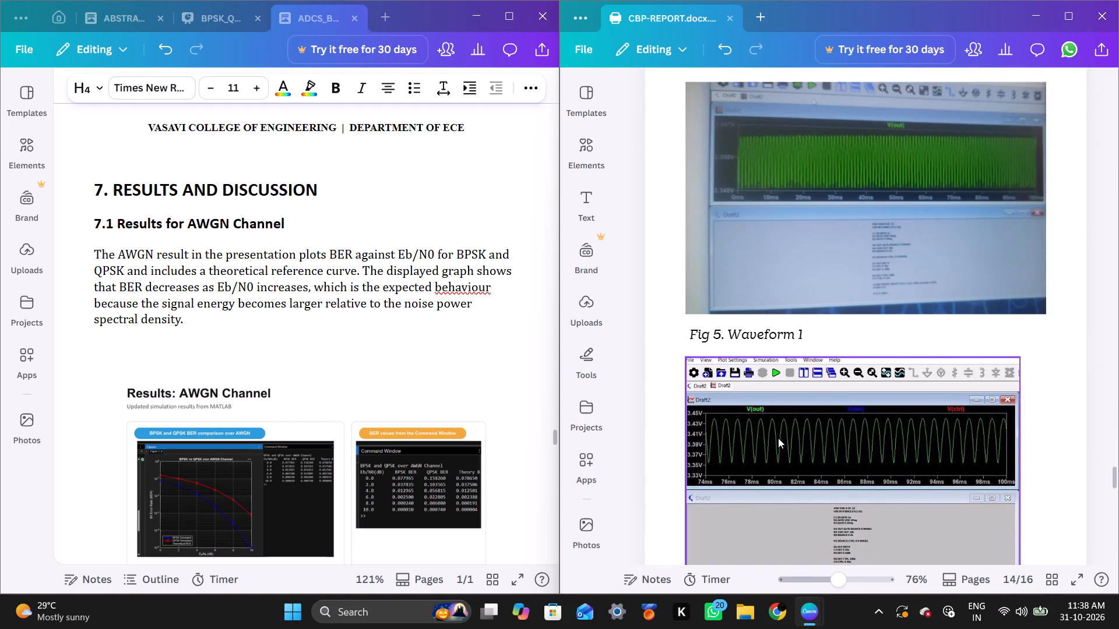
{"action": "left_click", "coordinate": [776, 340]}
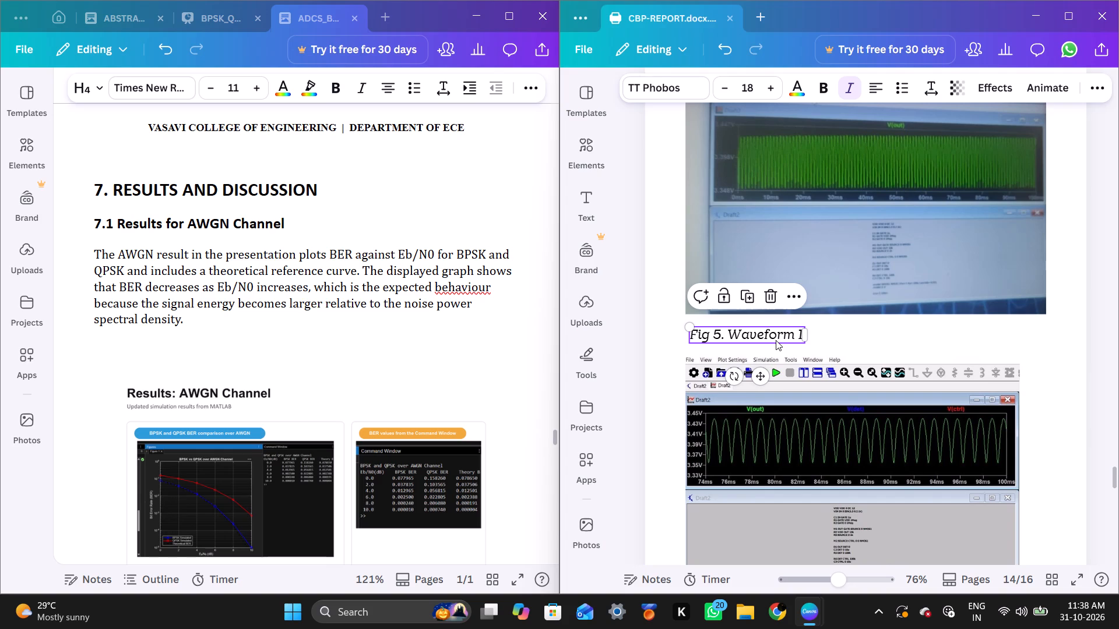
{"action": "left_click", "coordinate": [776, 298]}
{"action": "left_click", "coordinate": [776, 298]}
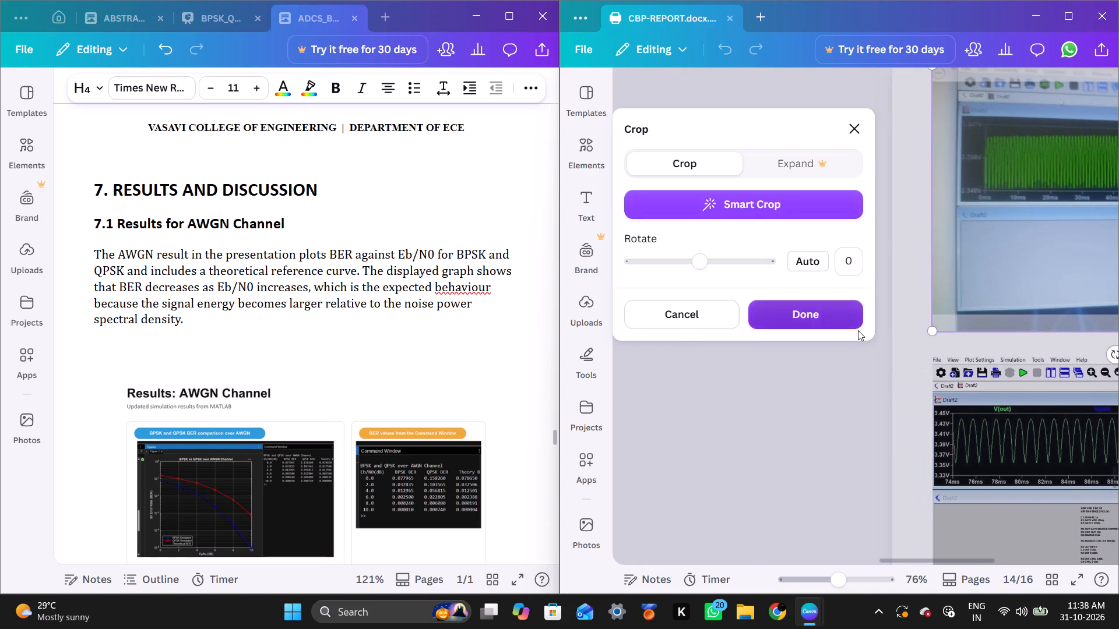
{"action": "left_click", "coordinate": [861, 129]}
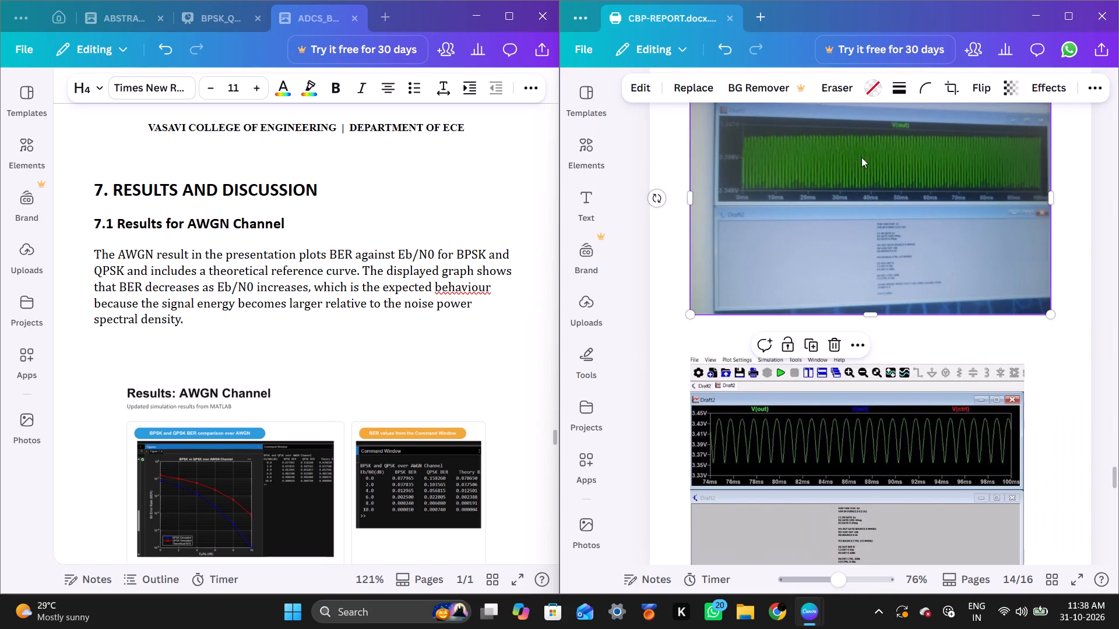
{"action": "left_click", "coordinate": [881, 345]}
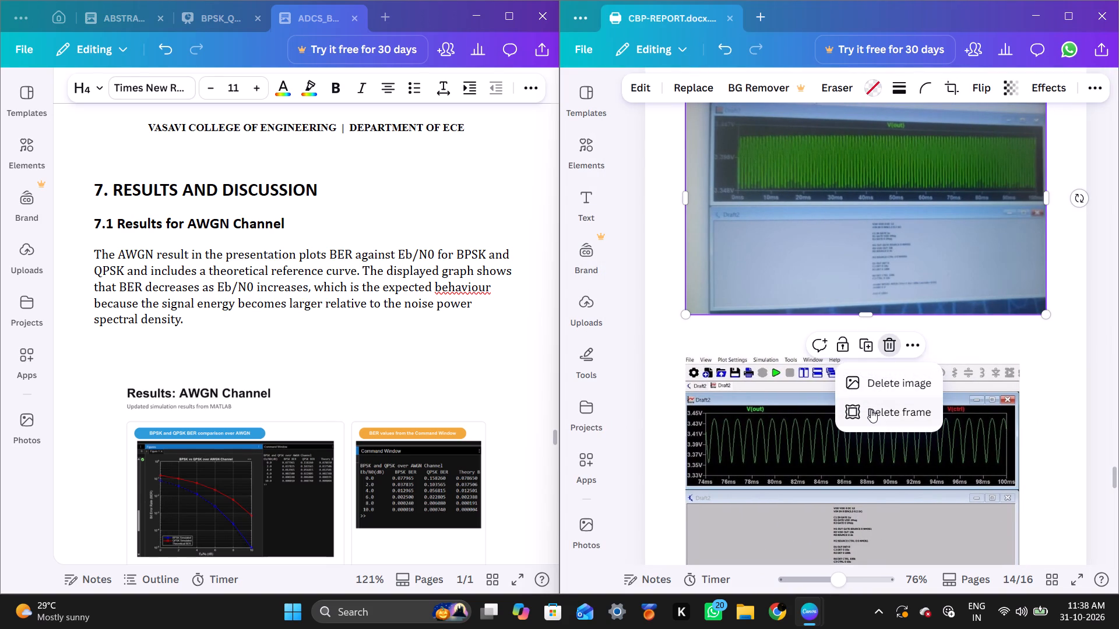
{"action": "left_click", "coordinate": [871, 409]}
Delete the "Fig 6. Waveform 2" caption and its waveform image, including the frame, from page 14 of CBP-REPORT.
{"action": "scroll", "coordinate": [871, 409], "scroll_direction": "up", "scroll_amount": 3}
{"action": "scroll", "coordinate": [871, 409], "scroll_direction": "down", "scroll_amount": 3}
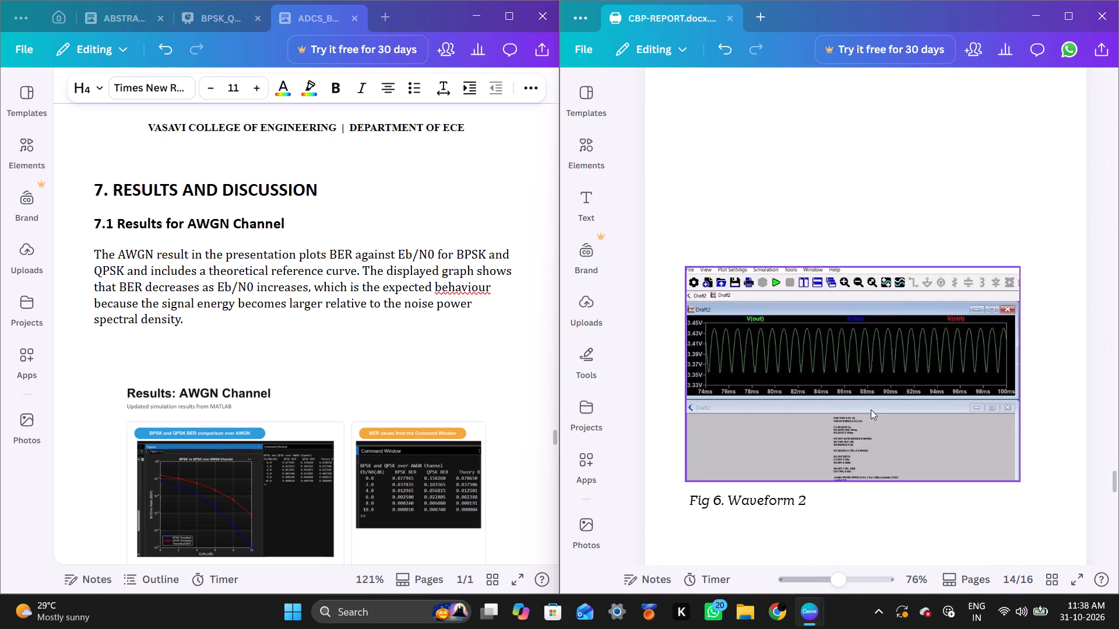
{"action": "scroll", "coordinate": [871, 409], "scroll_direction": "down", "scroll_amount": 2}
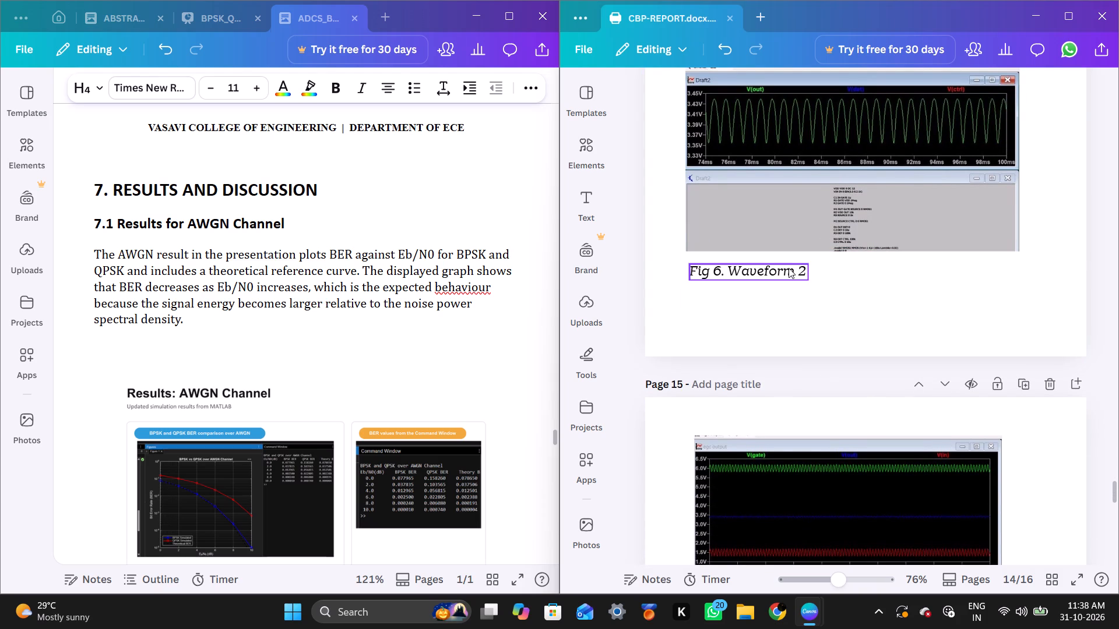
{"action": "left_click", "coordinate": [789, 268]}
{"action": "left_click", "coordinate": [772, 241]}
{"action": "left_click", "coordinate": [772, 241]}
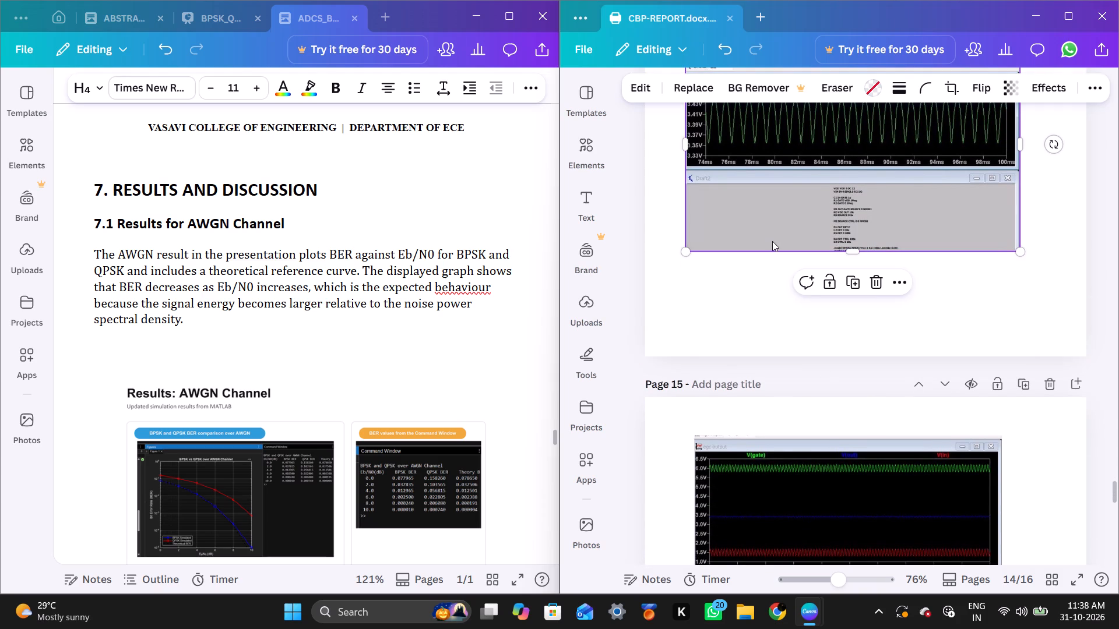
{"action": "left_click", "coordinate": [873, 285]}
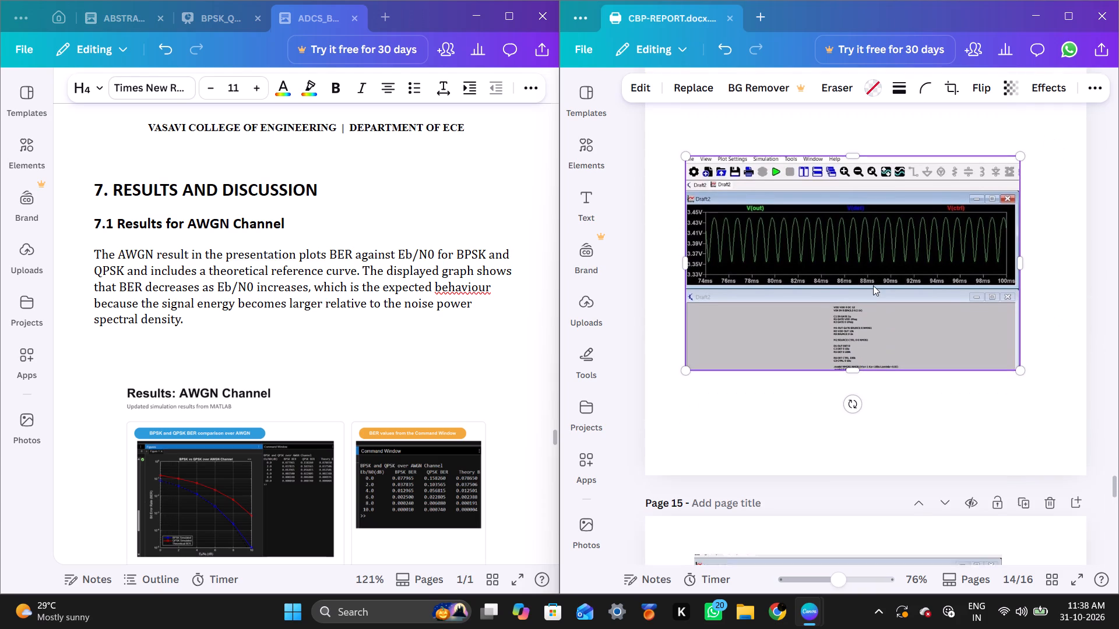
{"action": "left_click", "coordinate": [873, 285]}
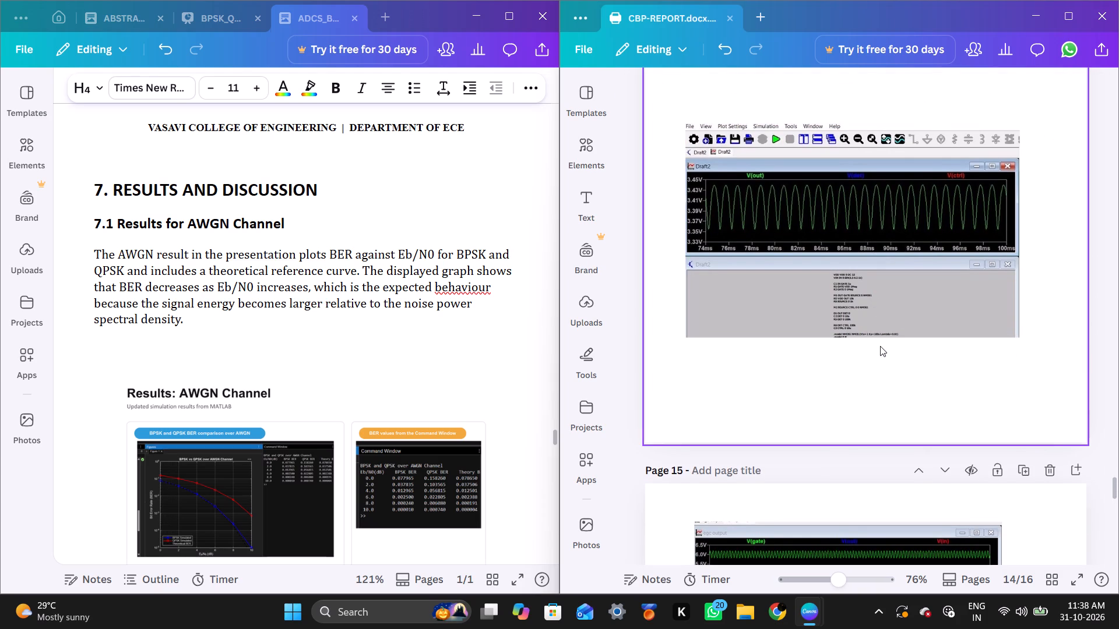
{"action": "left_click", "coordinate": [891, 330]}
{"action": "left_click", "coordinate": [872, 374]}
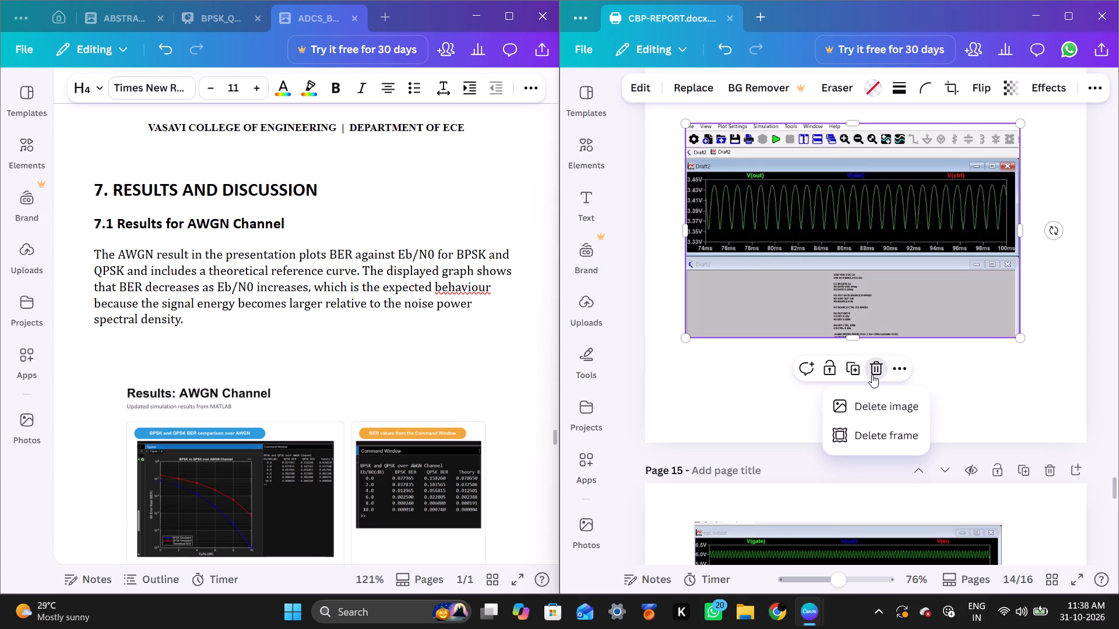
{"action": "left_click", "coordinate": [864, 427]}
Duplicate the "6. MATLAB IMPLEMENTATION" text box on page 11 of CBP-REPORT.
{"action": "scroll", "coordinate": [856, 200], "scroll_direction": "up", "scroll_amount": 4}
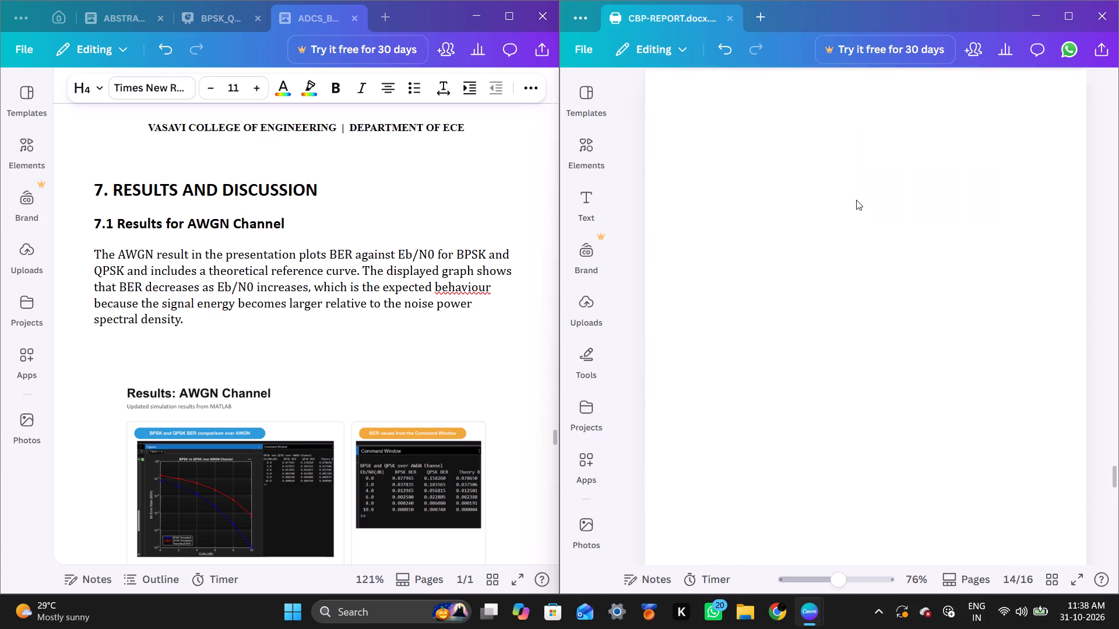
{"action": "scroll", "coordinate": [856, 200], "scroll_direction": "up", "scroll_amount": 6}
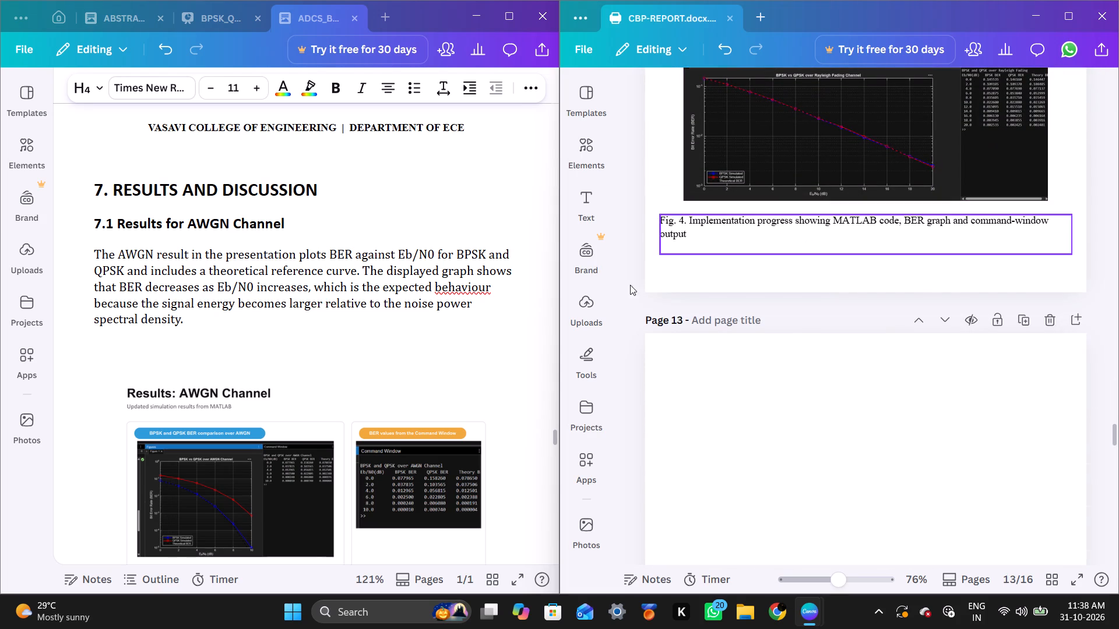
{"action": "scroll", "coordinate": [728, 234], "scroll_direction": "up", "scroll_amount": 1}
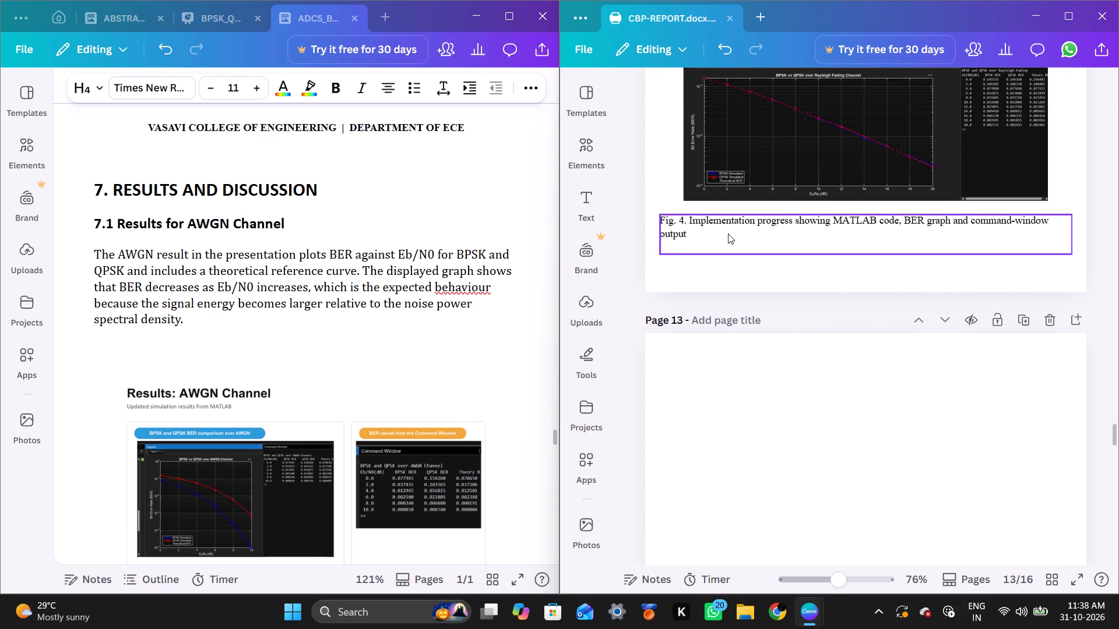
{"action": "scroll", "coordinate": [728, 234], "scroll_direction": "up", "scroll_amount": 5}
{"action": "left_click", "coordinate": [728, 234]}
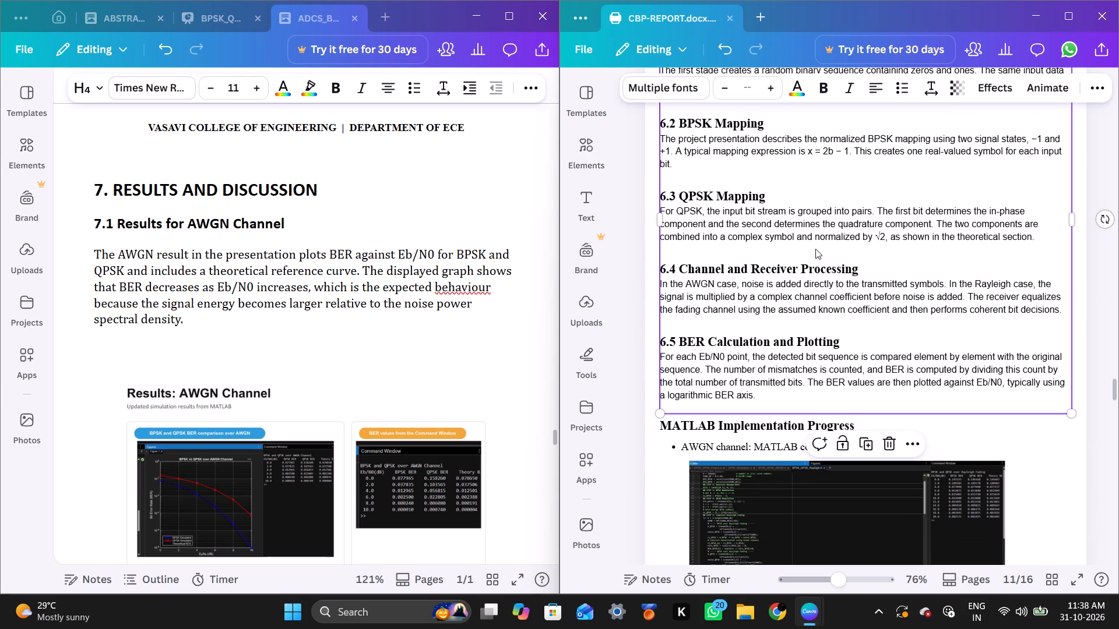
{"action": "left_click", "coordinate": [858, 440]}
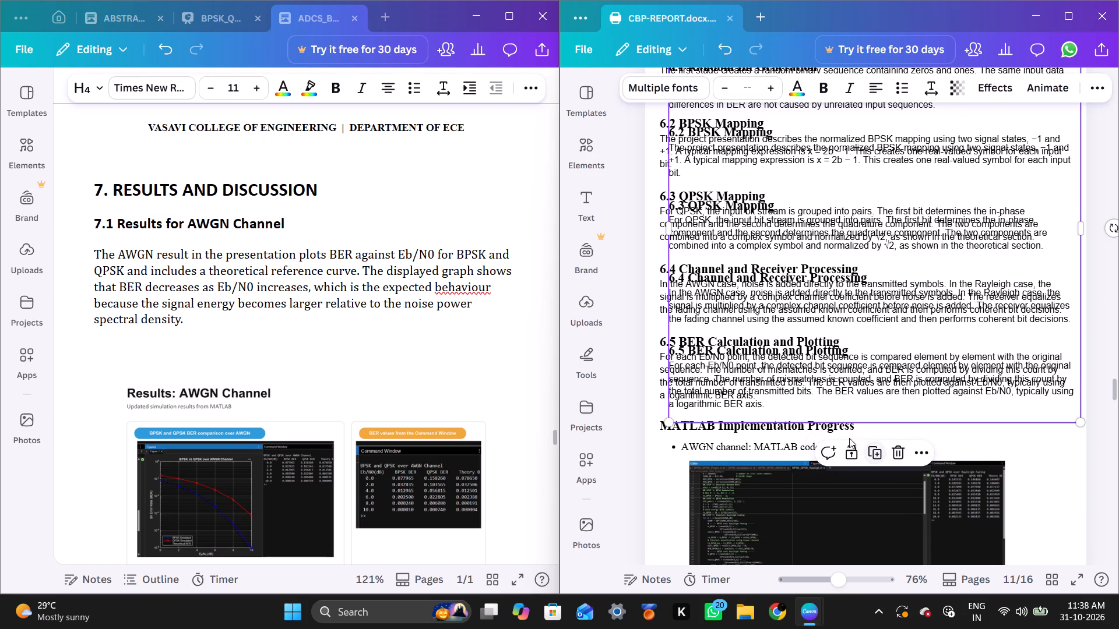
Move the duplicated section 6 text box down to the top of blank page 13.
{"action": "scroll", "coordinate": [776, 430], "scroll_direction": "down", "scroll_amount": 1}
{"action": "left_click_drag", "start_coordinate": [898, 206], "coordinate": [868, 628]}
{"action": "scroll", "coordinate": [899, 457], "scroll_direction": "down", "scroll_amount": 3}
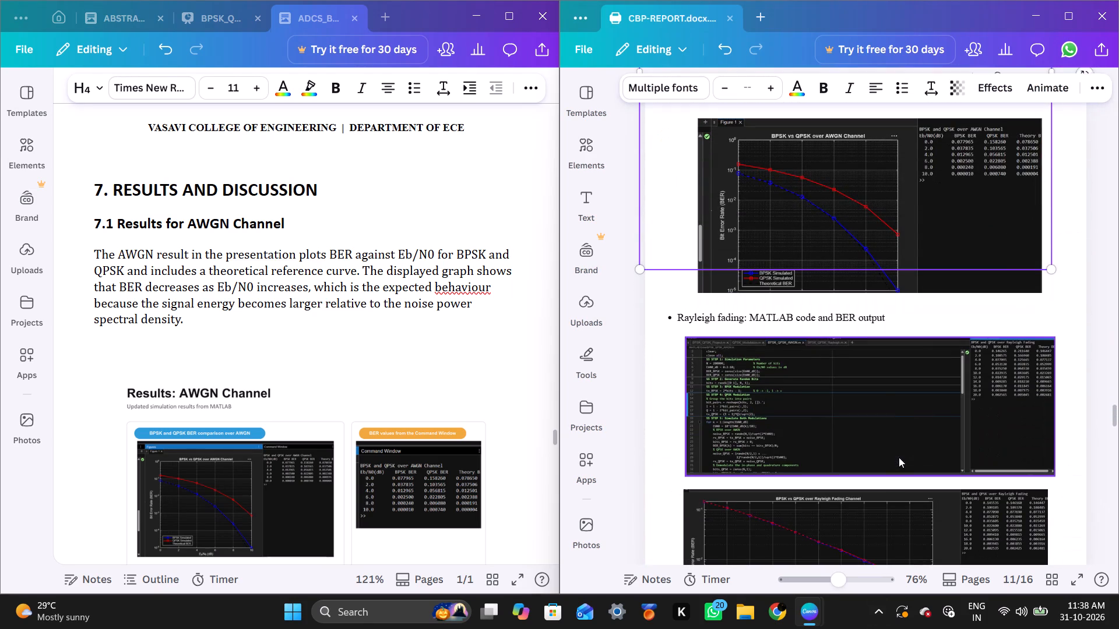
{"action": "left_click_drag", "start_coordinate": [681, 183], "coordinate": [717, 628]}
{"action": "scroll", "coordinate": [827, 475], "scroll_direction": "down", "scroll_amount": 2}
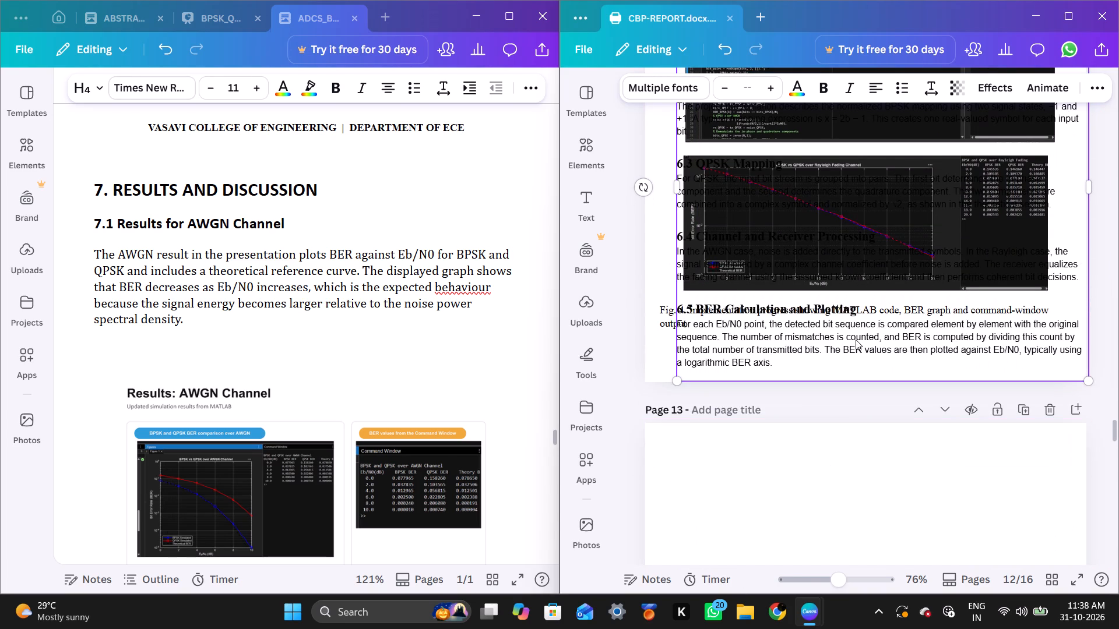
{"action": "left_click_drag", "start_coordinate": [856, 340], "coordinate": [844, 628]}
{"action": "scroll", "coordinate": [865, 471], "scroll_direction": "down", "scroll_amount": 1}
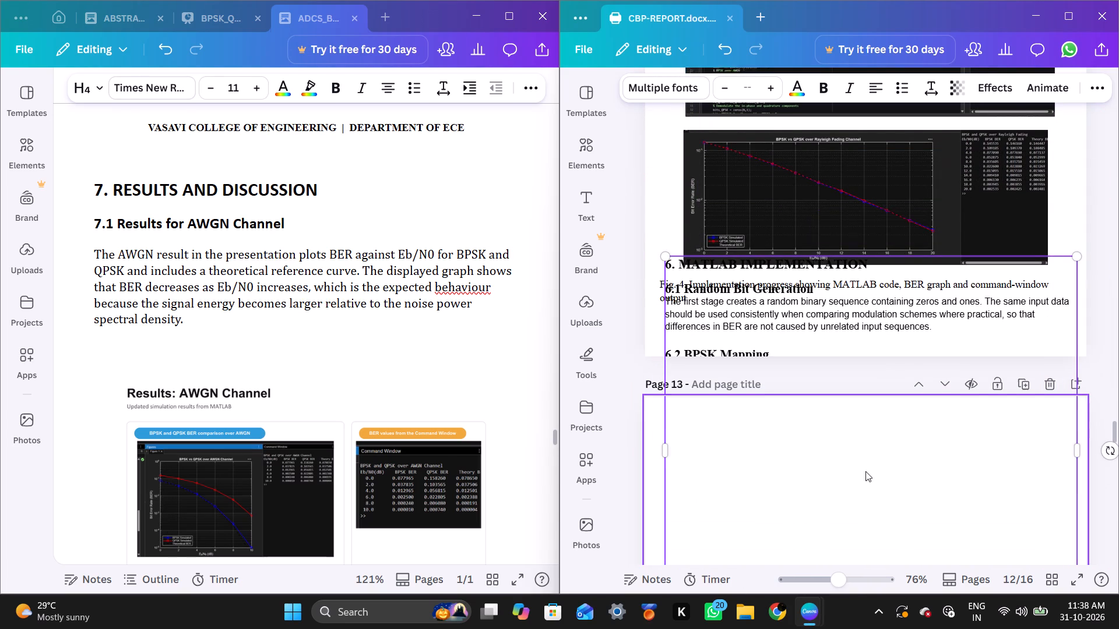
{"action": "scroll", "coordinate": [865, 471], "scroll_direction": "down", "scroll_amount": 2}
{"action": "left_click_drag", "start_coordinate": [875, 239], "coordinate": [876, 389]}
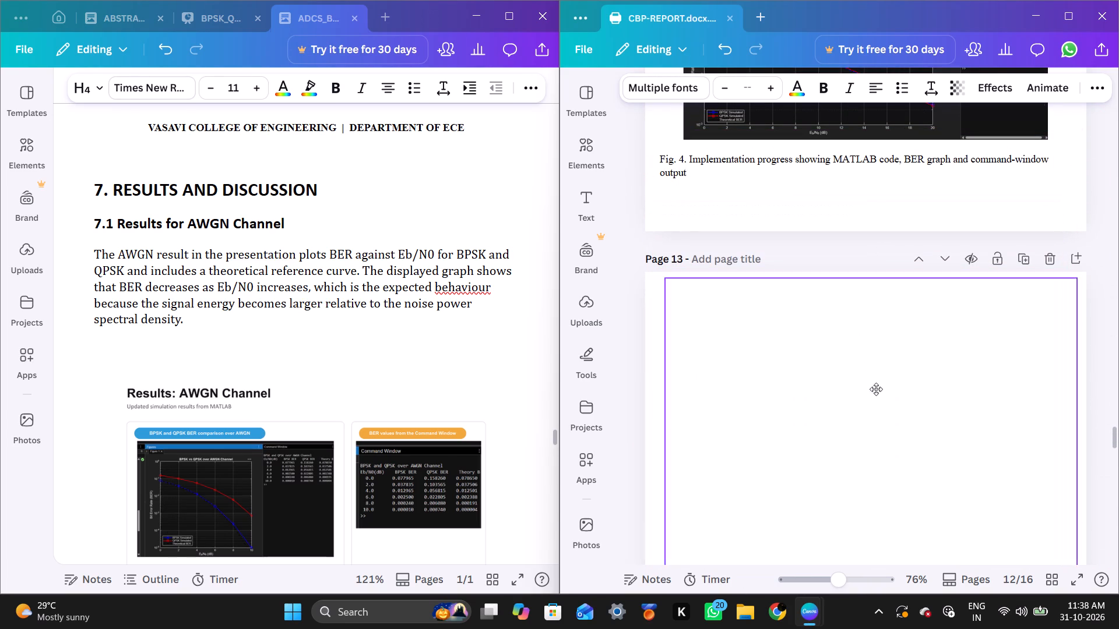
{"action": "left_click_drag", "start_coordinate": [876, 389], "coordinate": [876, 390]}
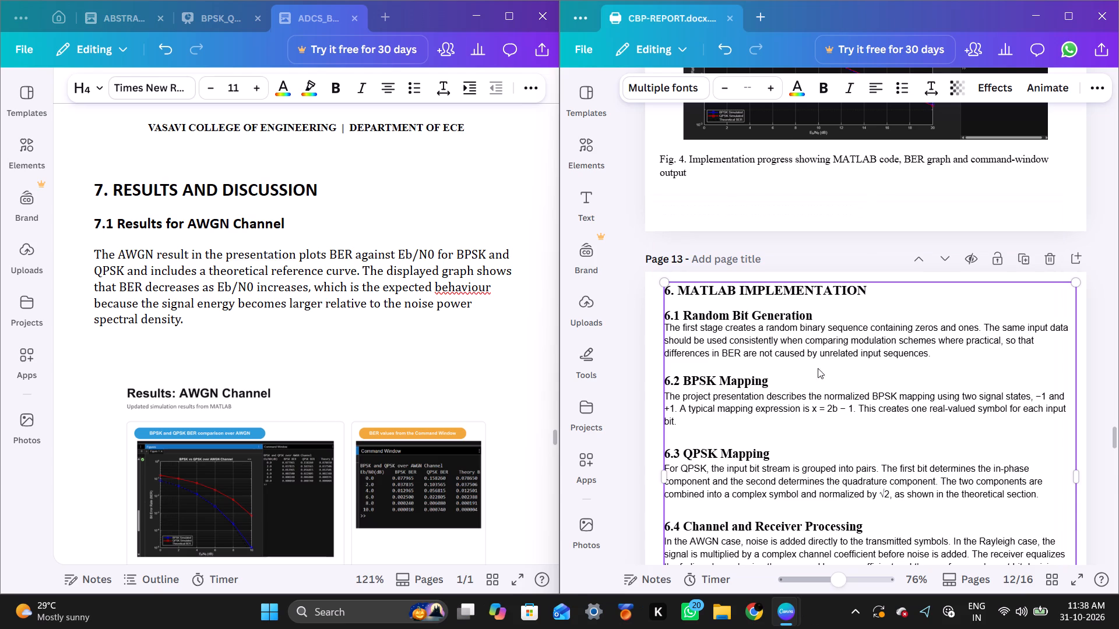
Replace the duplicated text on page 13 with the "7. RESULTS AND DISCUSSION" heading and complete 7.1 AWGN text copied from the ADCS document.
{"action": "left_click_drag", "start_coordinate": [254, 323], "coordinate": [87, 192]}
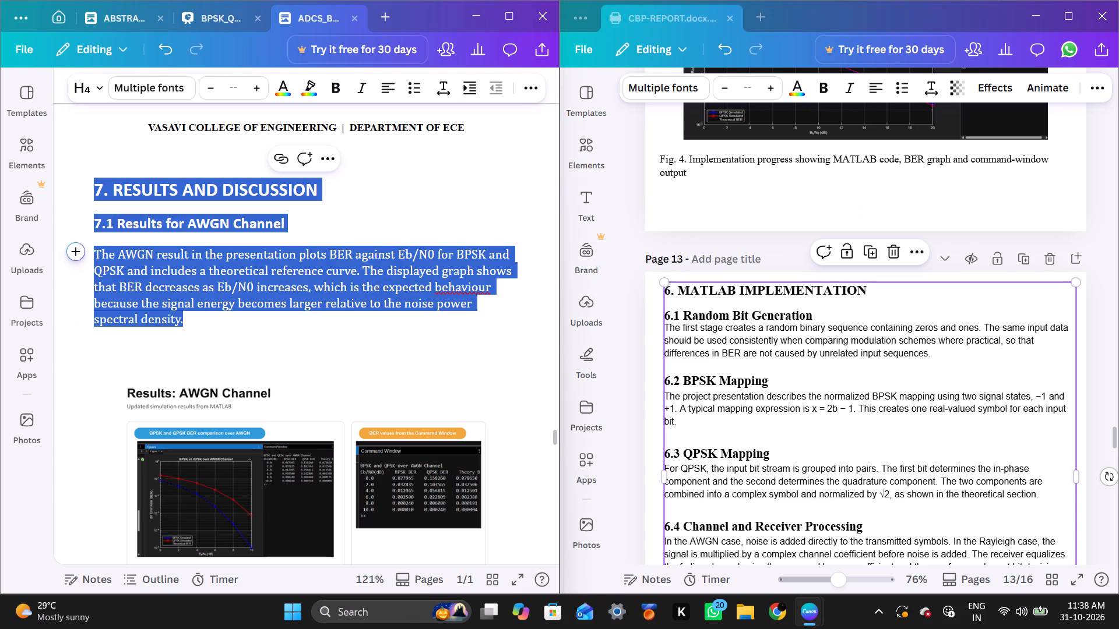
{"action": "key", "text": "ctrl+c"}
{"action": "double_click", "coordinate": [904, 410]}
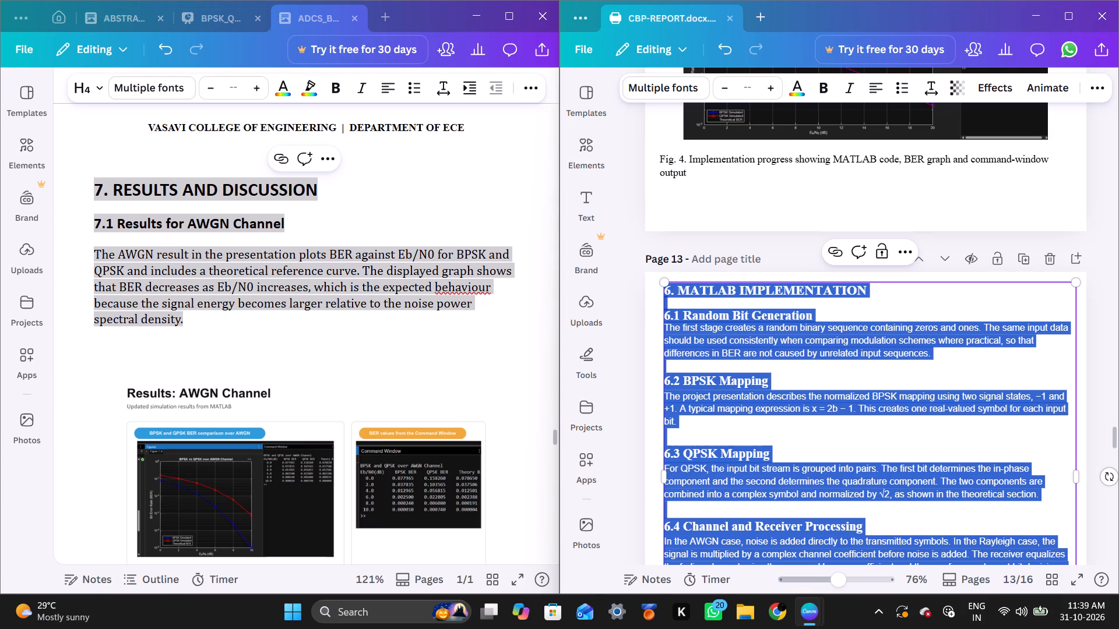
{"action": "key", "text": "ctrl+v"}
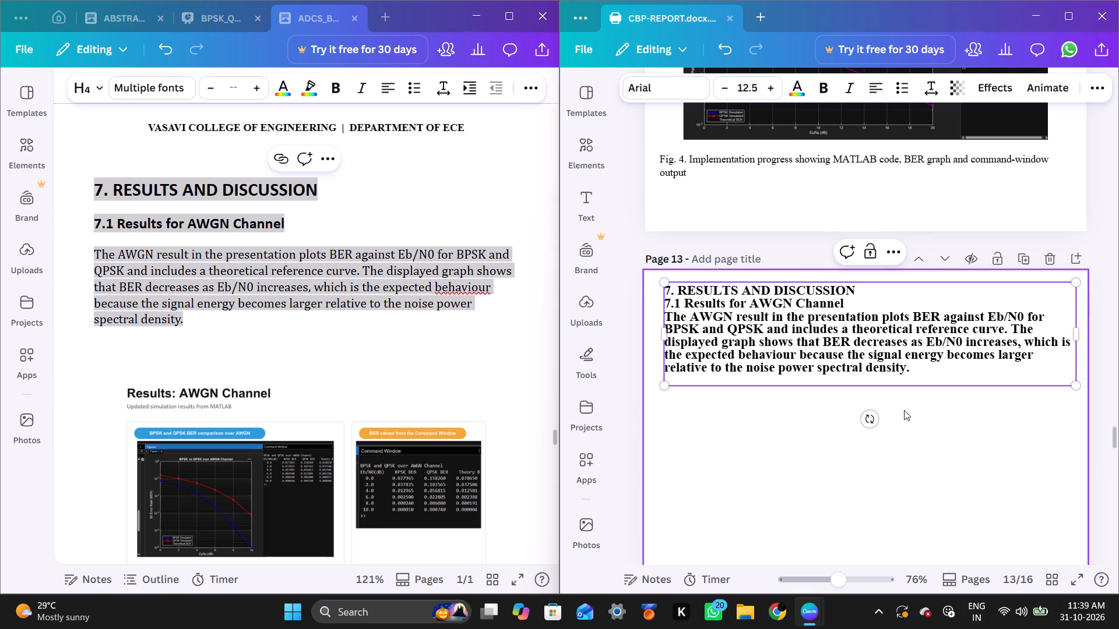
Set the 7.1 body paragraph on page 13 to font size 12.5 and remove its bold formatting.
{"action": "left_click_drag", "start_coordinate": [922, 372], "coordinate": [860, 373]}
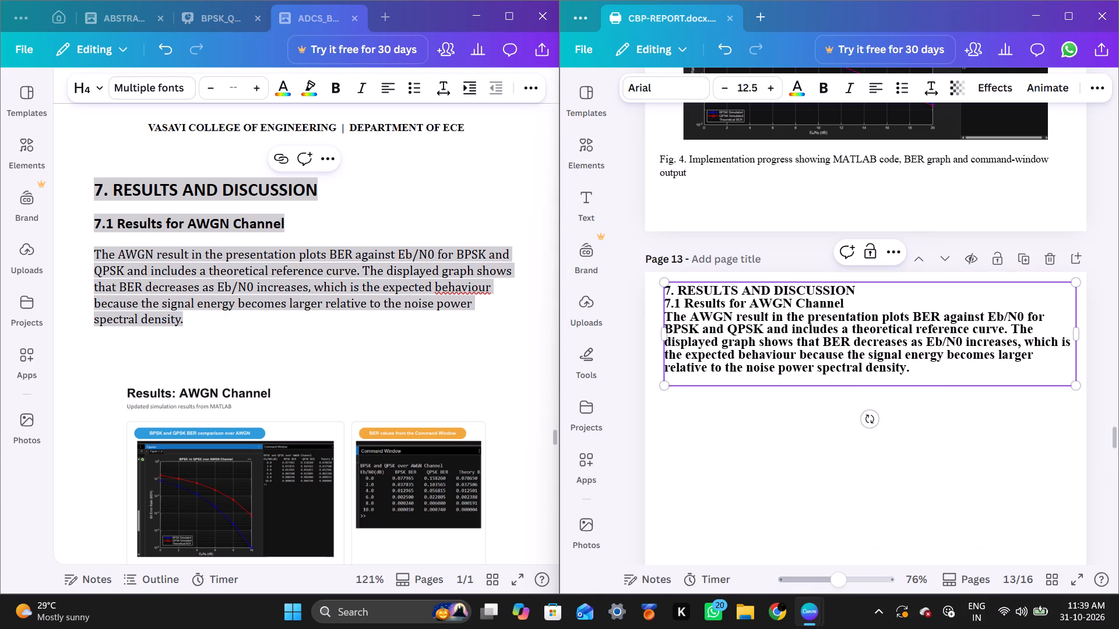
{"action": "left_click_drag", "start_coordinate": [860, 373], "coordinate": [659, 319]}
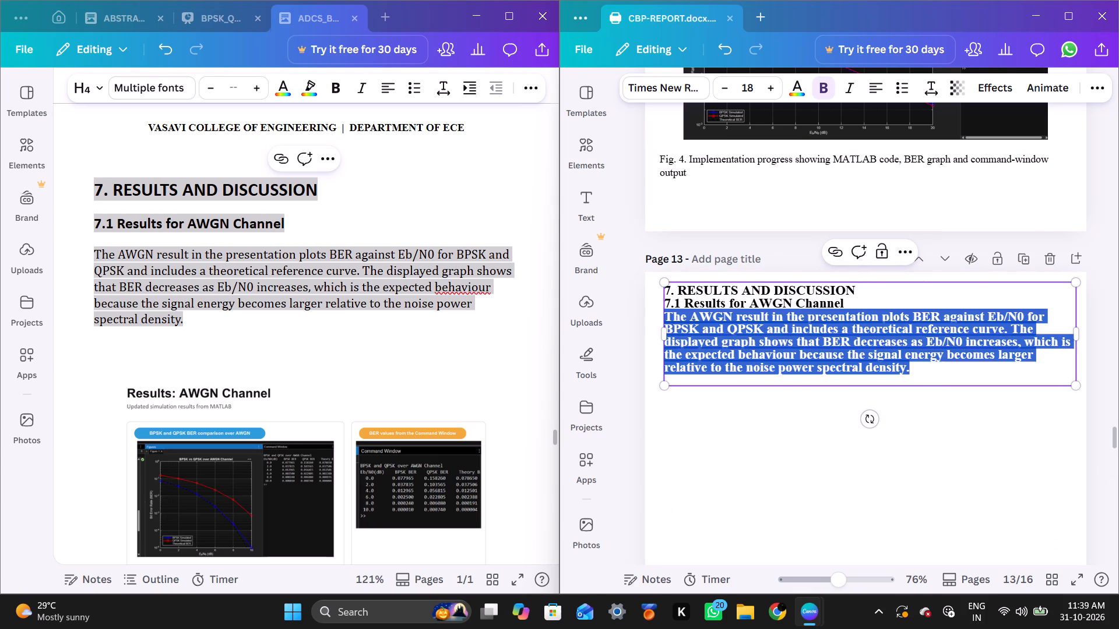
{"action": "left_click", "coordinate": [750, 90]}
{"action": "type", "text": "12.5"}
{"action": "key", "text": "Return"}
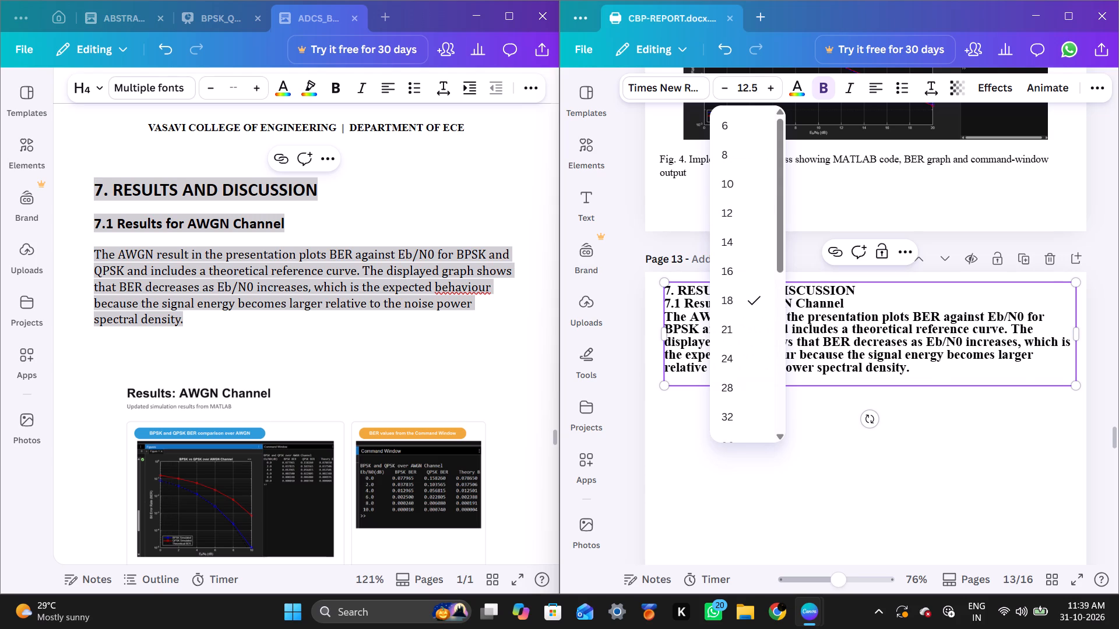
{"action": "left_click", "coordinate": [826, 75]}
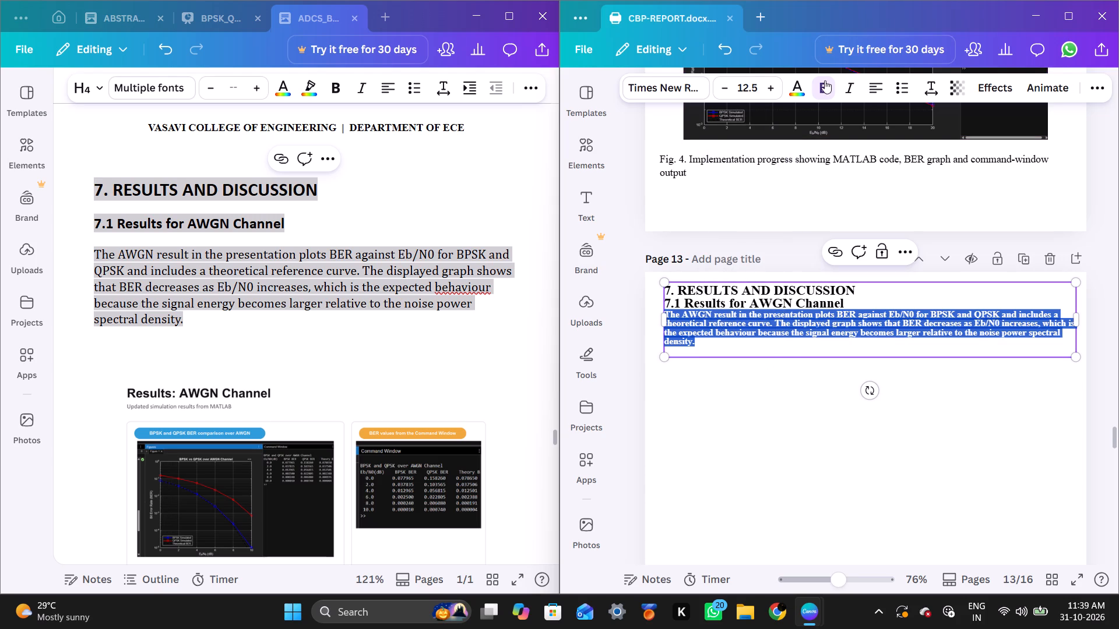
{"action": "left_click", "coordinate": [824, 84]}
Add a blank line after the "7. RESULTS AND DISCUSSION" heading and another after the "7.1 Results for AWGN Channel" heading.
{"action": "left_click", "coordinate": [854, 301]}
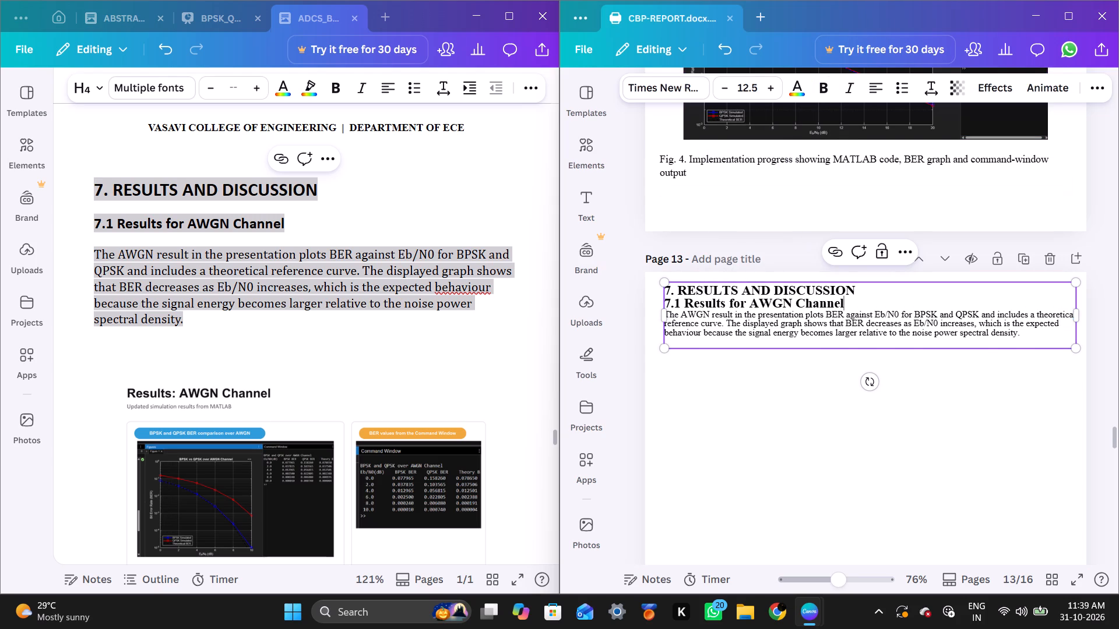
{"action": "key", "text": "Up"}
{"action": "key", "text": "Right"}
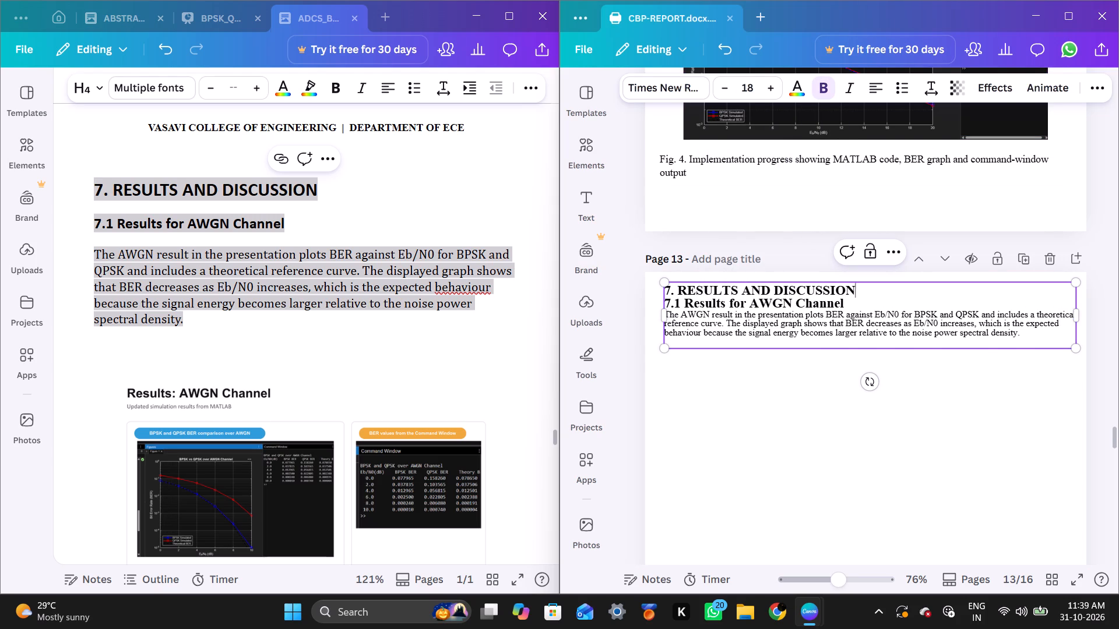
{"action": "key", "text": "Return"}
{"action": "left_click", "coordinate": [860, 318]}
{"action": "key", "text": "Return"}
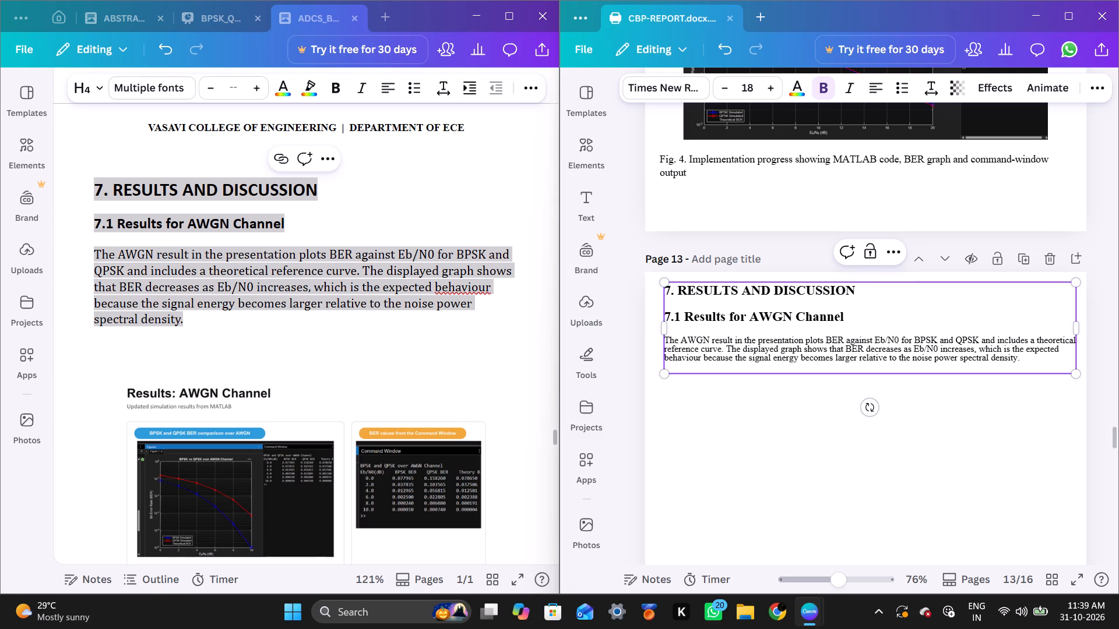
{"action": "left_click", "coordinate": [808, 479]}
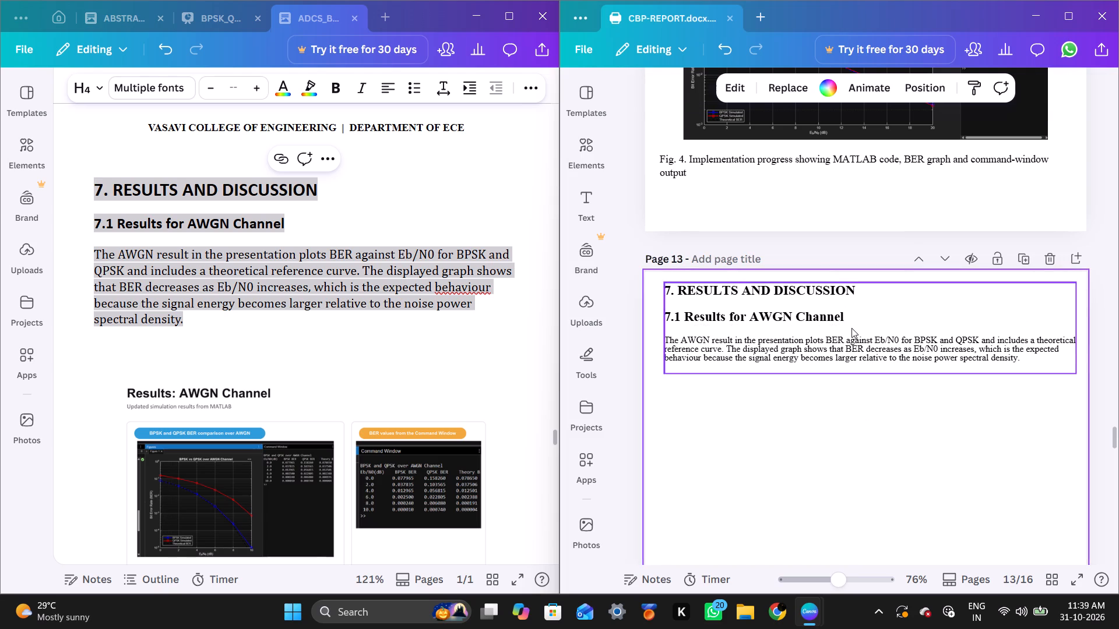
Shift the section 7 text box slightly down and toward the left margin of page 13.
{"action": "left_click_drag", "start_coordinate": [851, 328], "coordinate": [847, 335]}
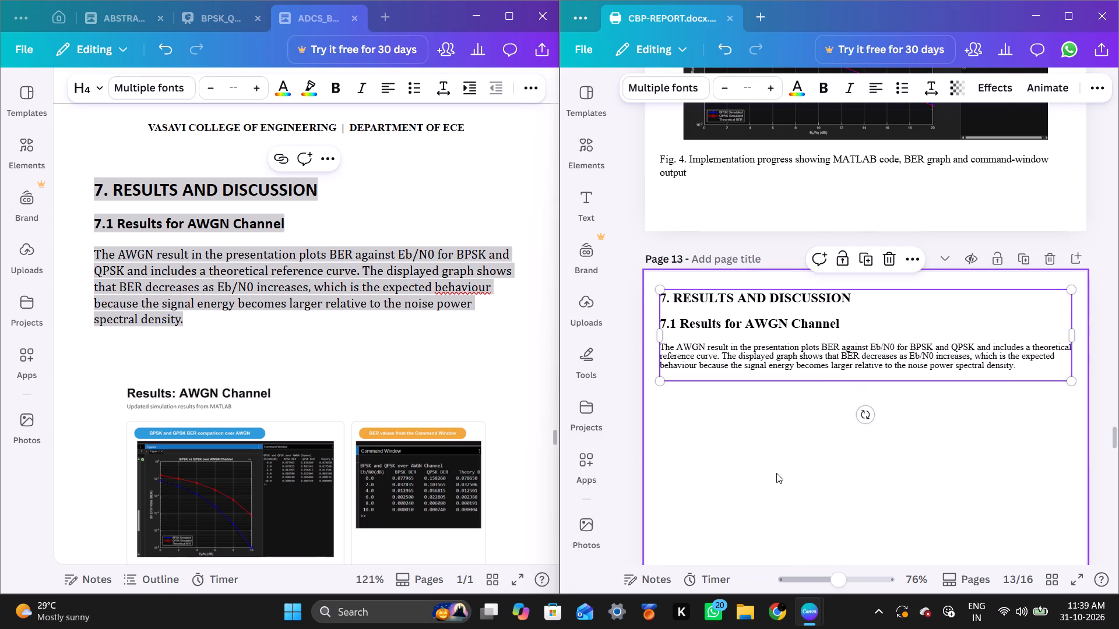
{"action": "scroll", "coordinate": [776, 473], "scroll_direction": "down", "scroll_amount": 3}
{"action": "left_click", "coordinate": [776, 473]}
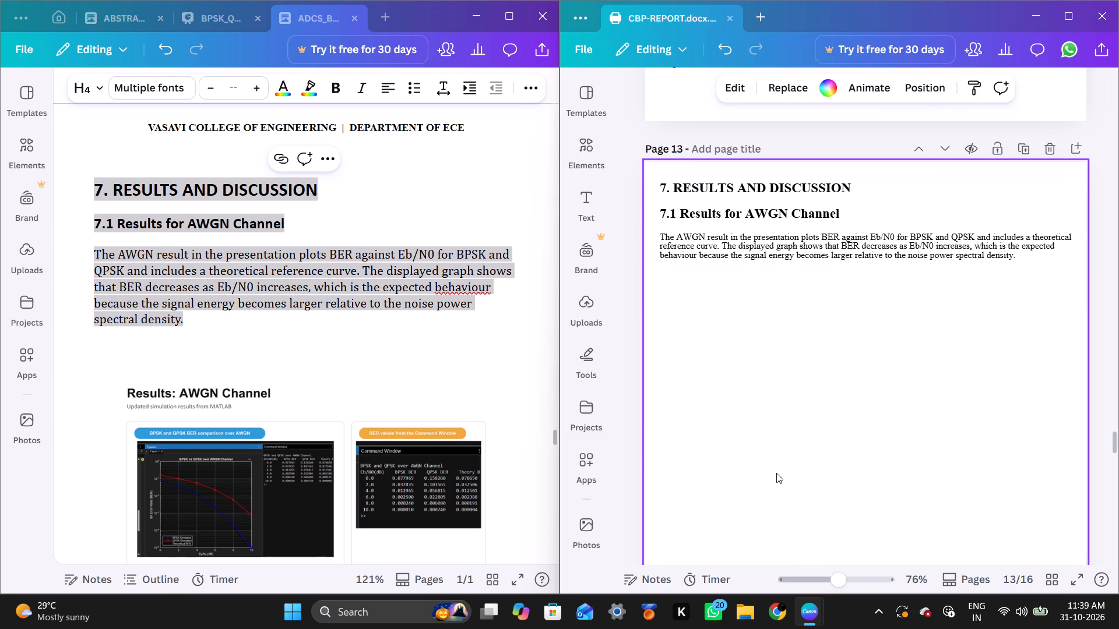
Change the font of the 7.1 body paragraph on page 13 to Arial.
{"action": "left_click", "coordinate": [829, 243]}
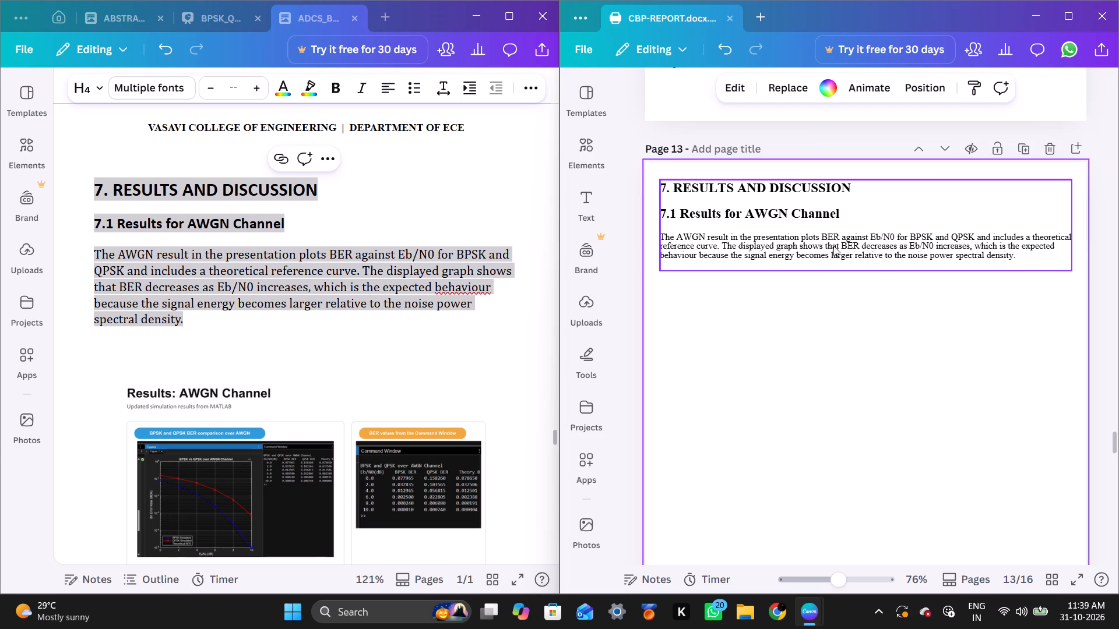
{"action": "left_click", "coordinate": [872, 249]}
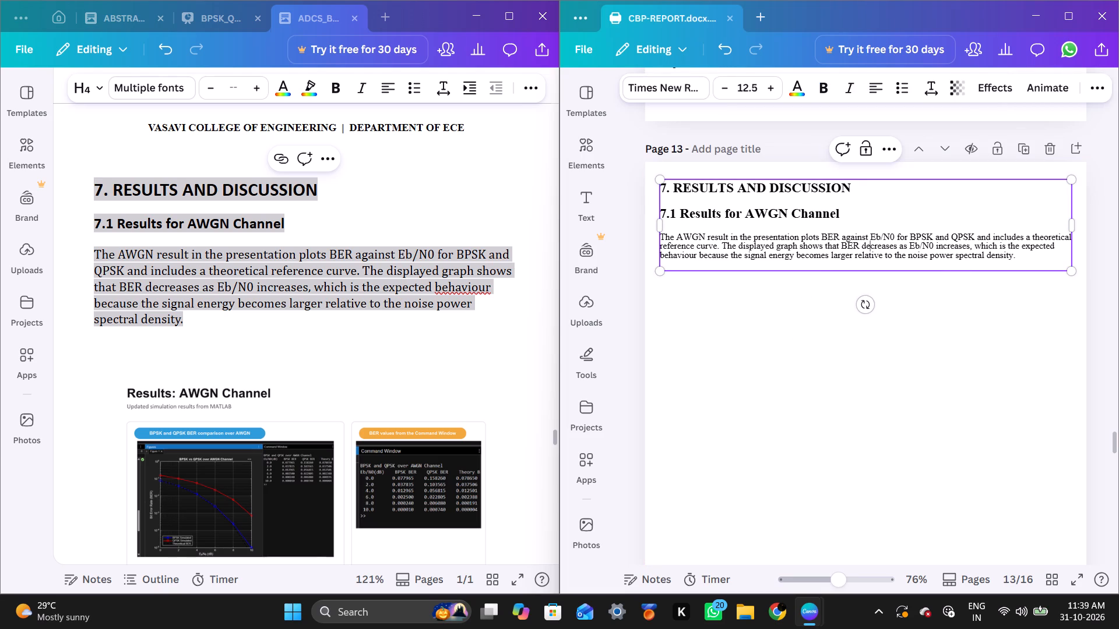
{"action": "left_click_drag", "start_coordinate": [1017, 260], "coordinate": [707, 232]}
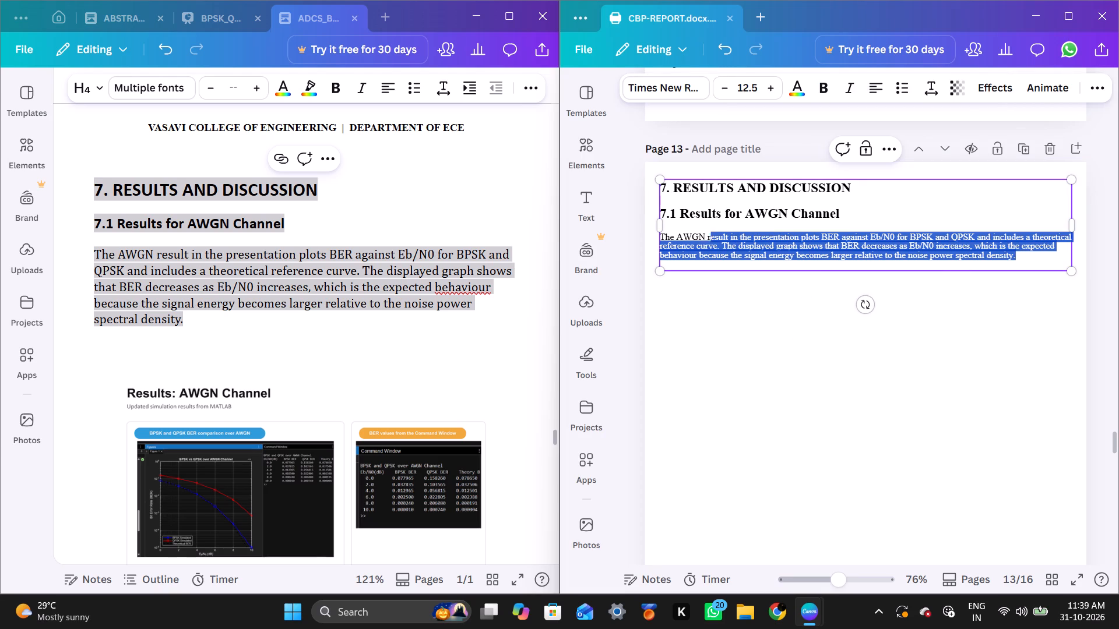
{"action": "left_click_drag", "start_coordinate": [707, 232], "coordinate": [674, 230]}
{"action": "left_click", "coordinate": [687, 87]}
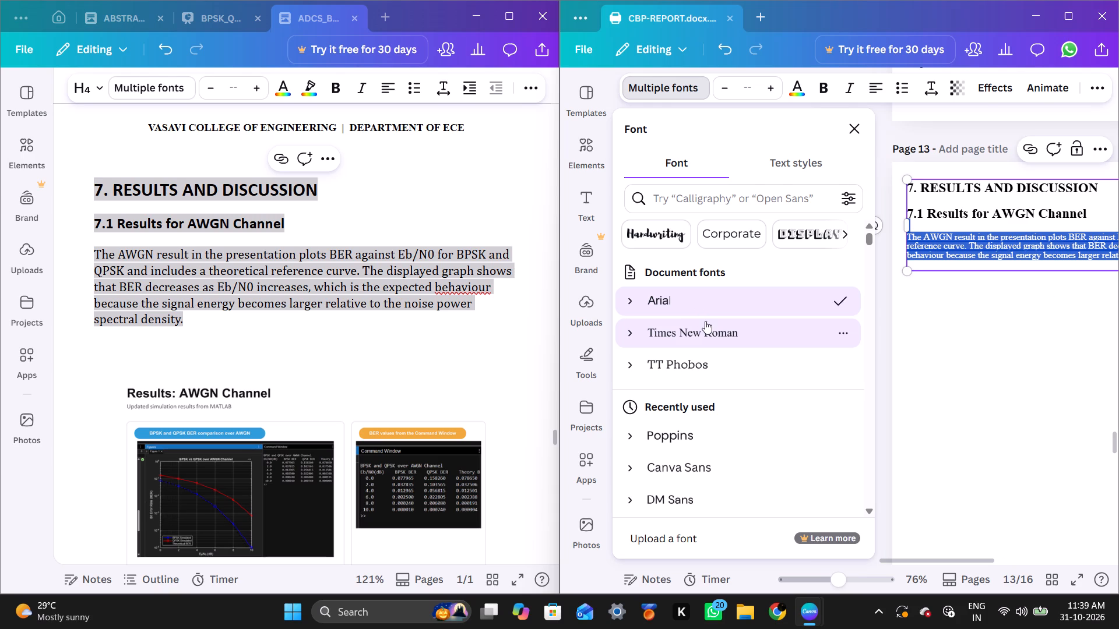
{"action": "left_click", "coordinate": [719, 304]}
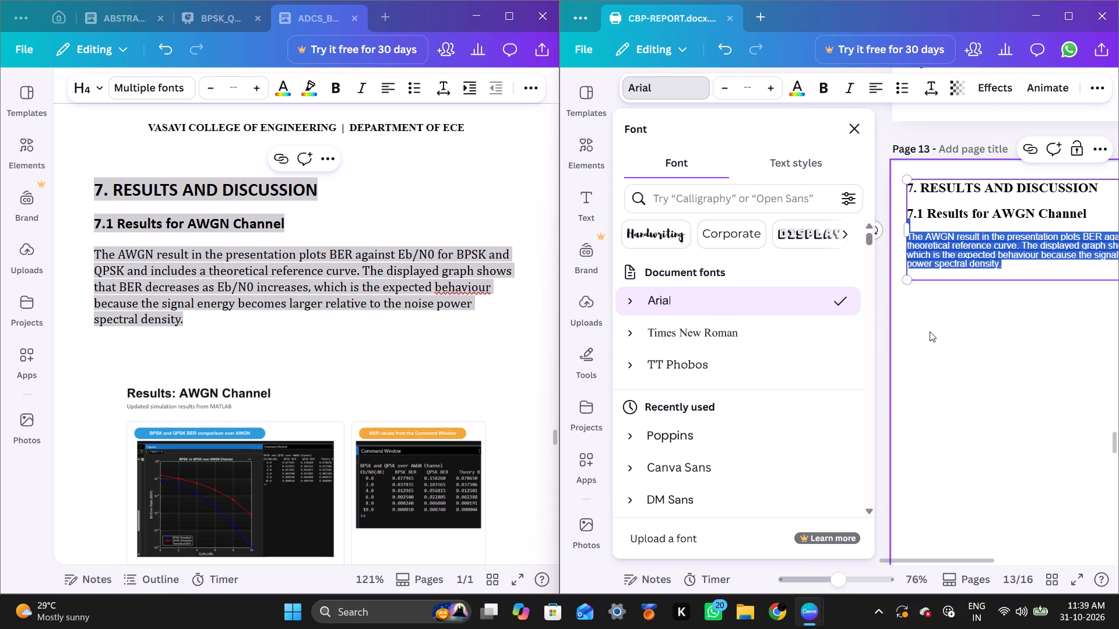
{"action": "left_click", "coordinate": [930, 331]}
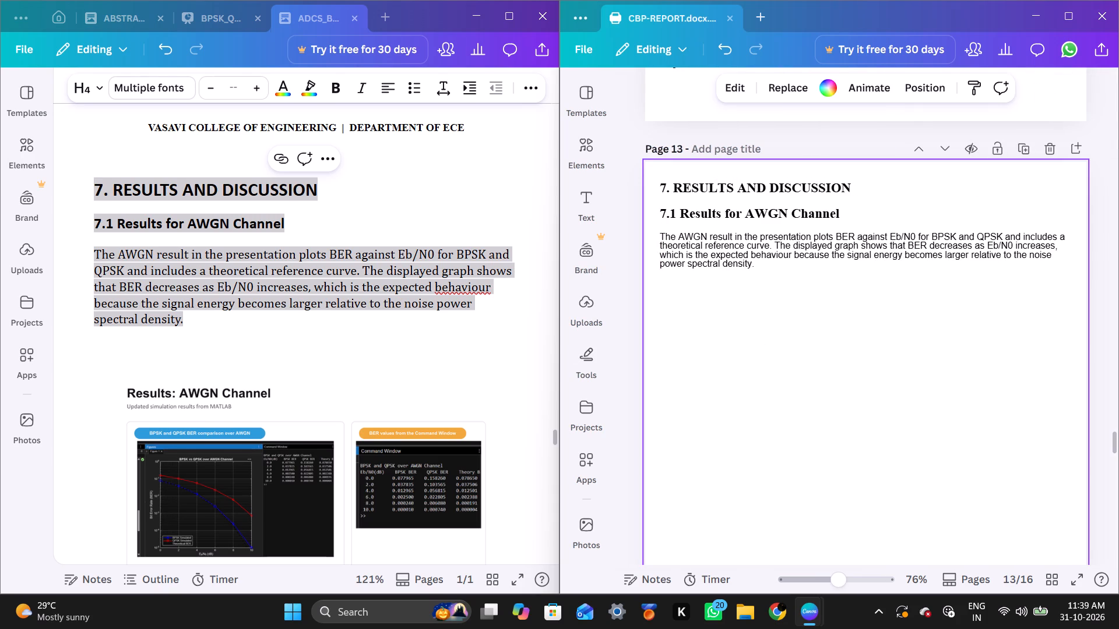
Switch to File Explorer and open the Screenshots folder to look for the AWGN result images.
{"action": "scroll", "coordinate": [438, 346], "scroll_direction": "down", "scroll_amount": 2}
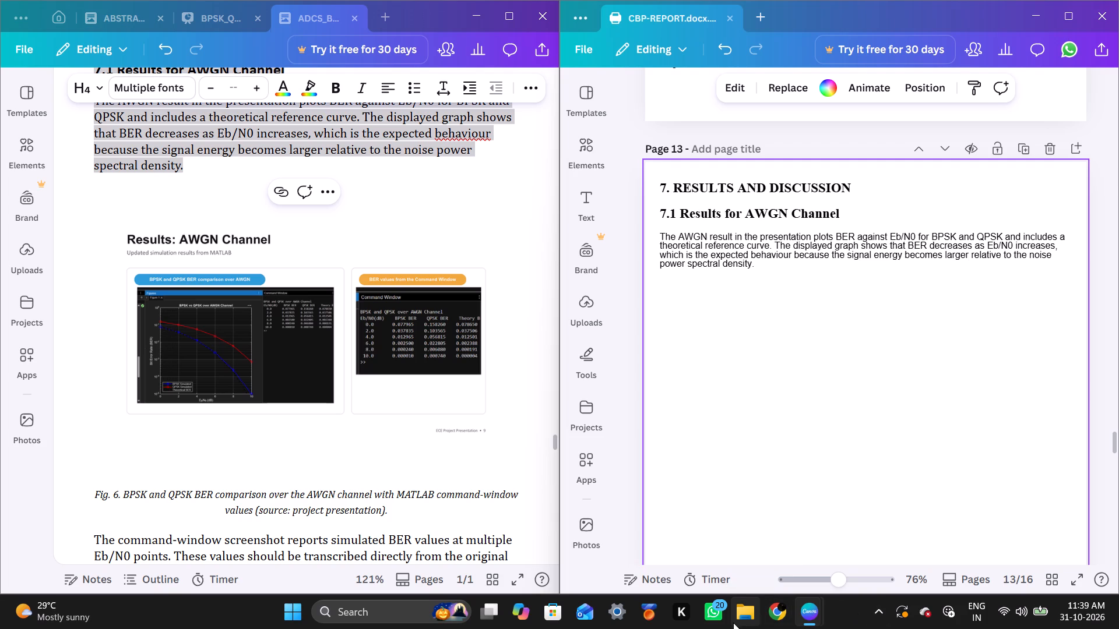
{"action": "left_click", "coordinate": [750, 619]}
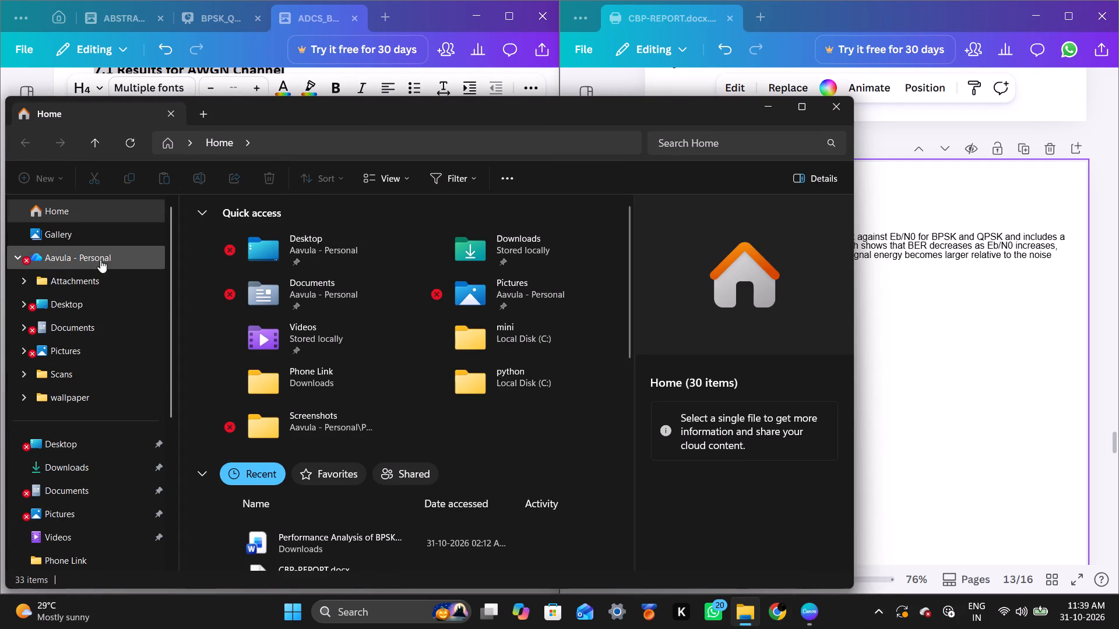
{"action": "left_click", "coordinate": [102, 235]}
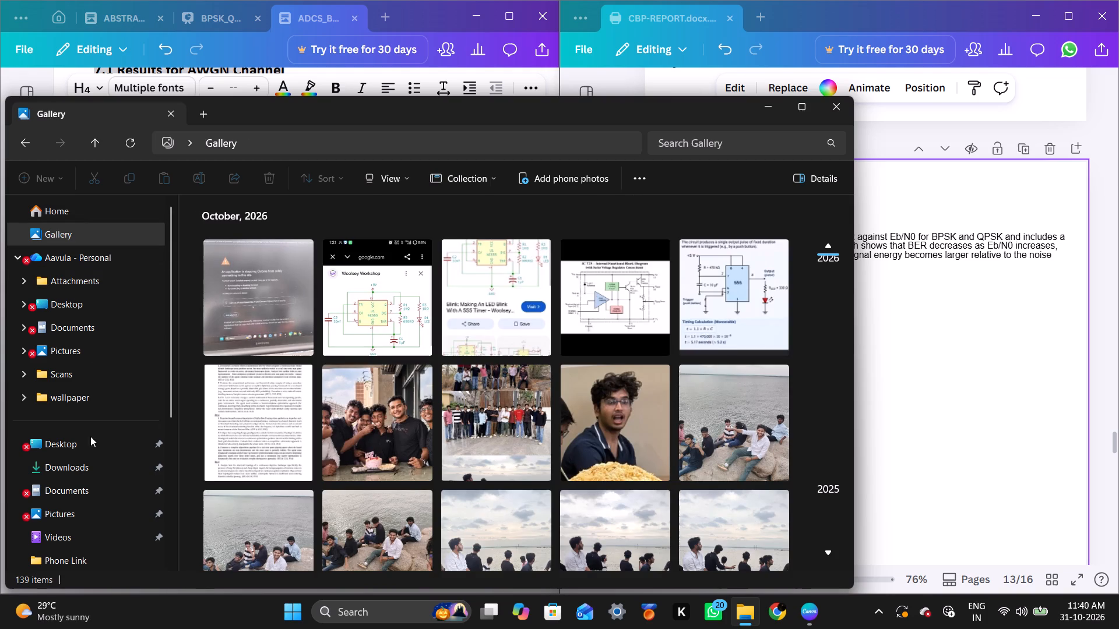
{"action": "left_click", "coordinate": [79, 217]}
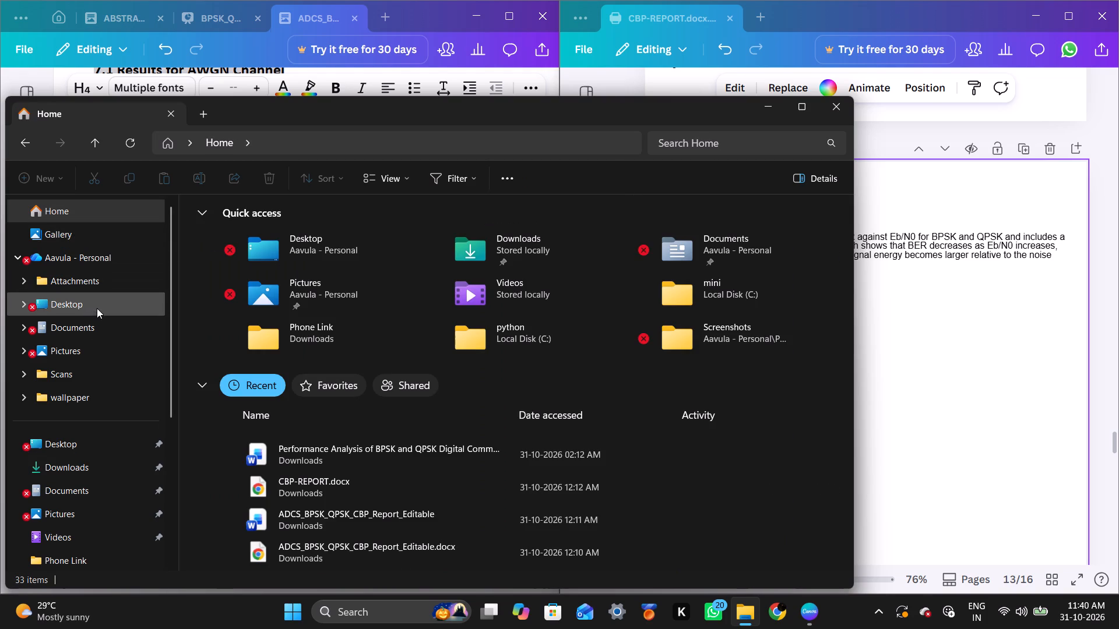
{"action": "scroll", "coordinate": [99, 312], "scroll_direction": "down", "scroll_amount": 2}
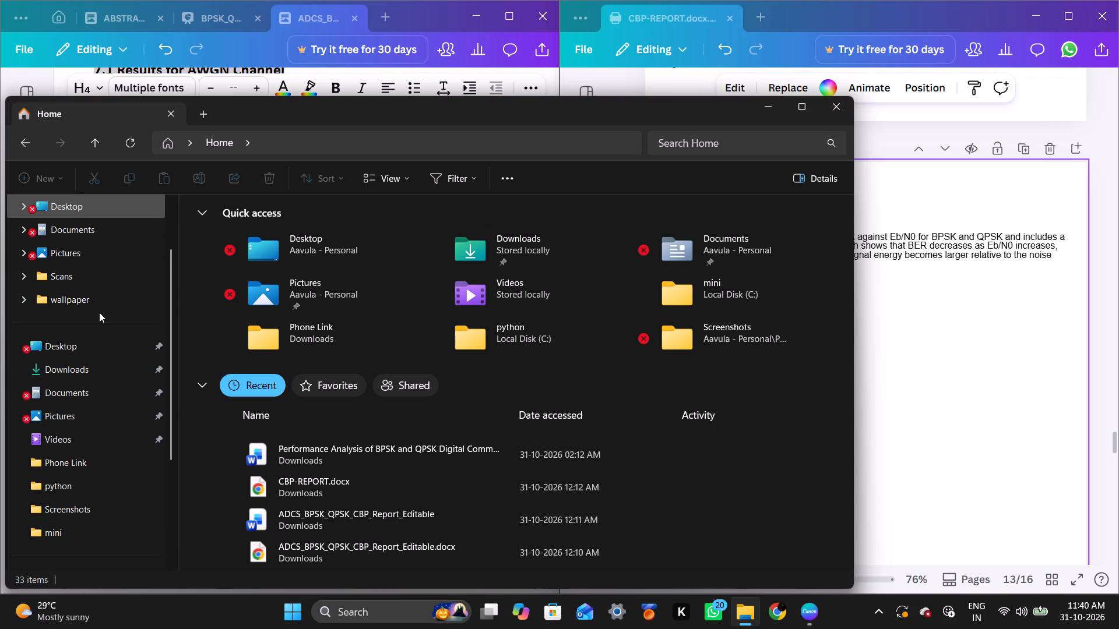
{"action": "double_click", "coordinate": [75, 506]}
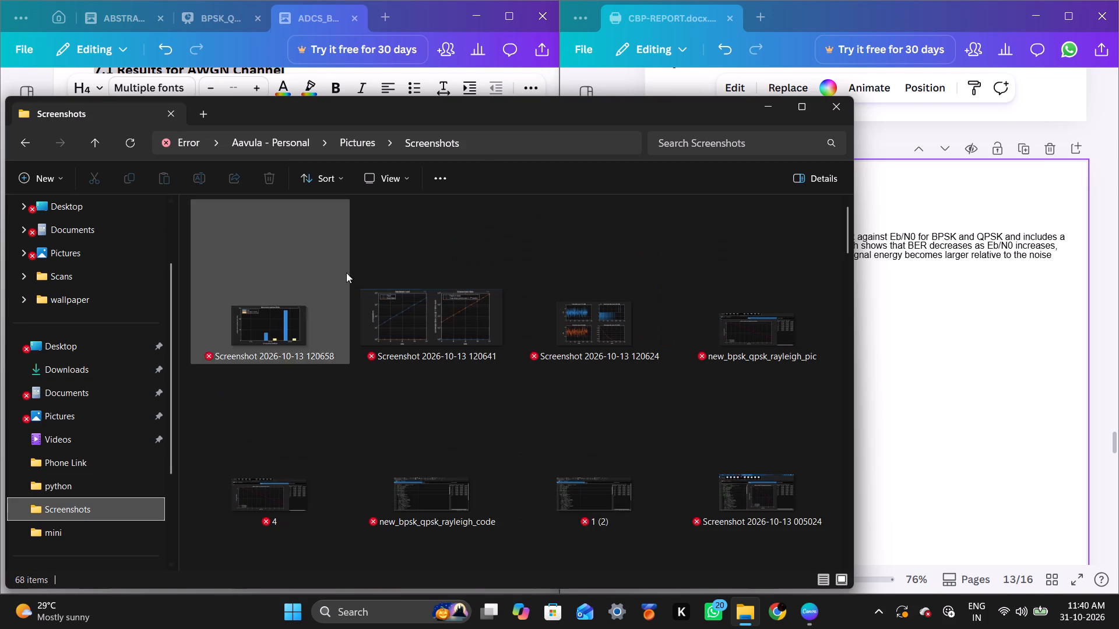
Narrow the Screenshots folder window and its folder tree, and place the window beside the AWGN results figure of the ADCS document.
{"action": "left_click_drag", "start_coordinate": [512, 114], "coordinate": [863, 248]}
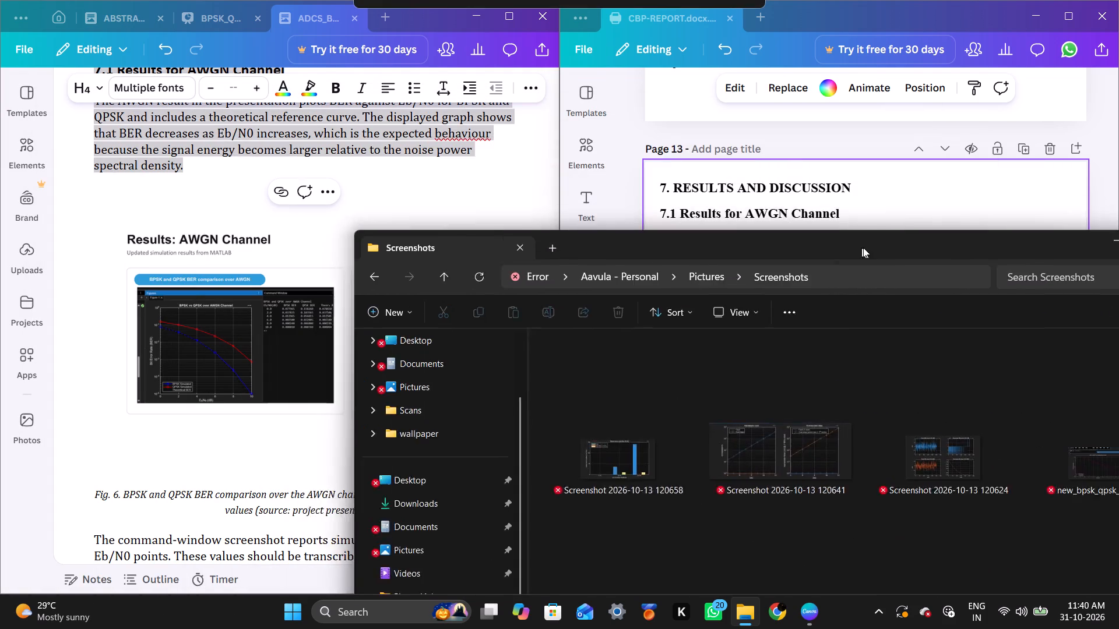
{"action": "left_click_drag", "start_coordinate": [863, 248], "coordinate": [991, 74]}
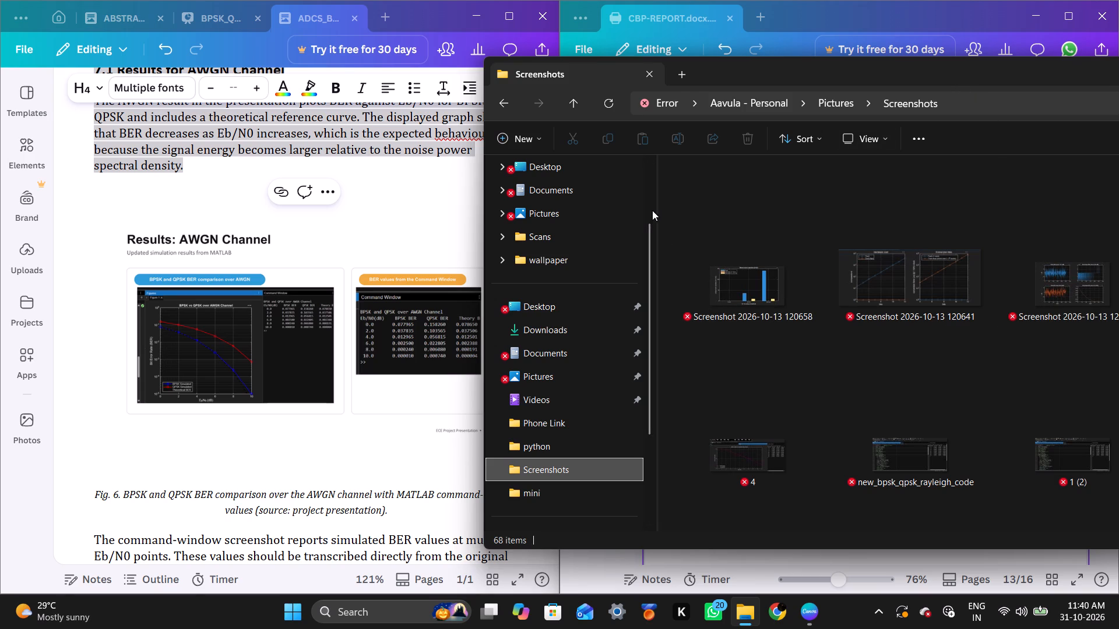
{"action": "left_click_drag", "start_coordinate": [657, 212], "coordinate": [647, 212]}
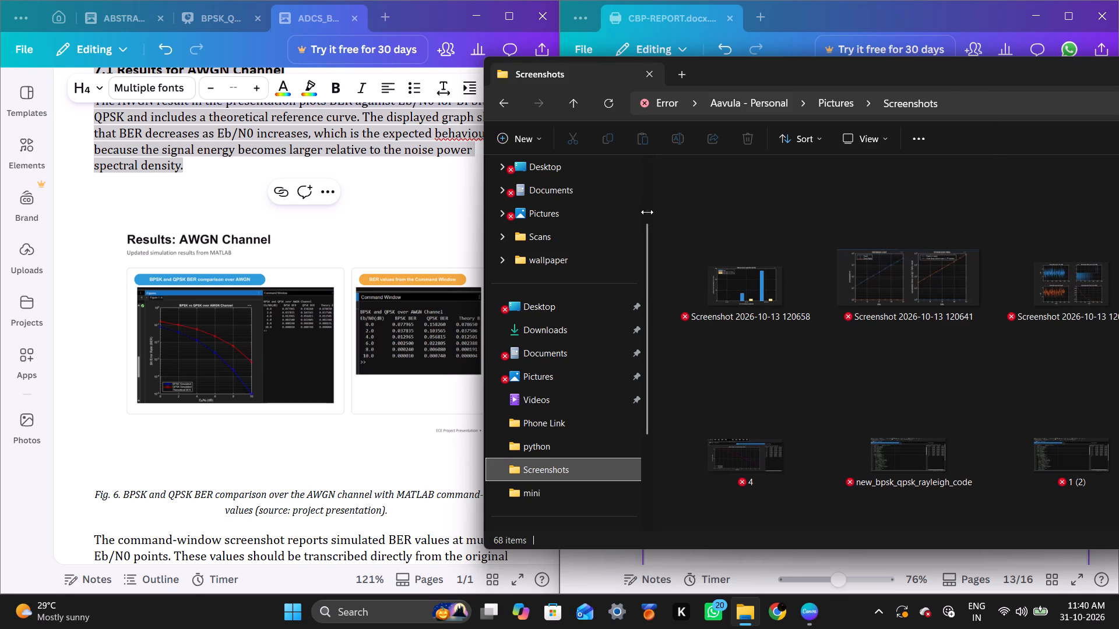
{"action": "left_click_drag", "start_coordinate": [647, 212], "coordinate": [592, 217]}
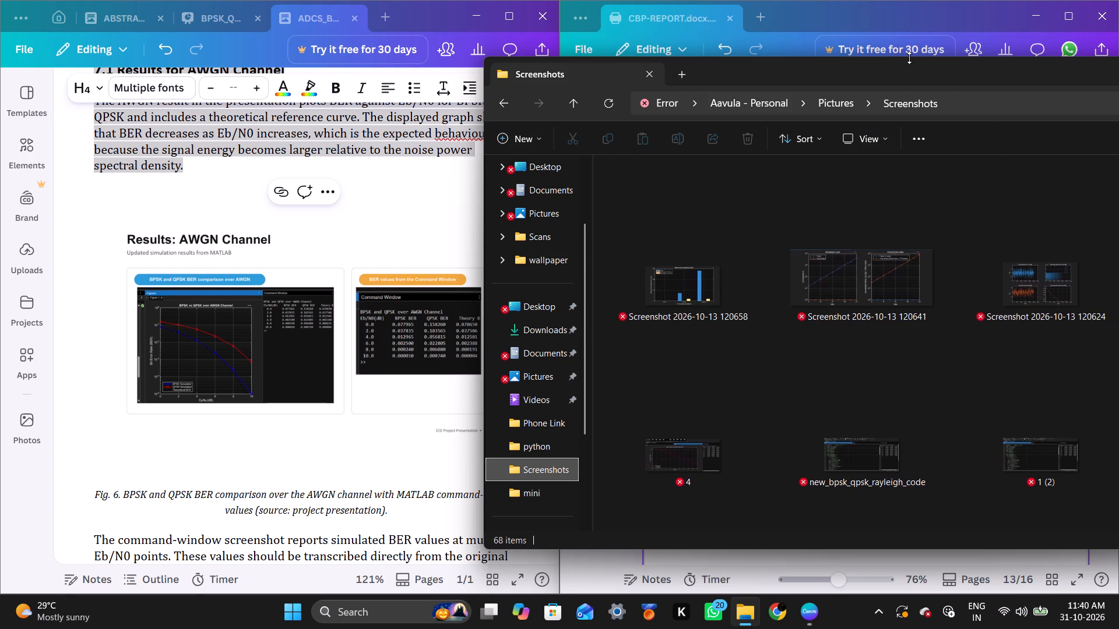
{"action": "left_click_drag", "start_coordinate": [910, 66], "coordinate": [864, 47]}
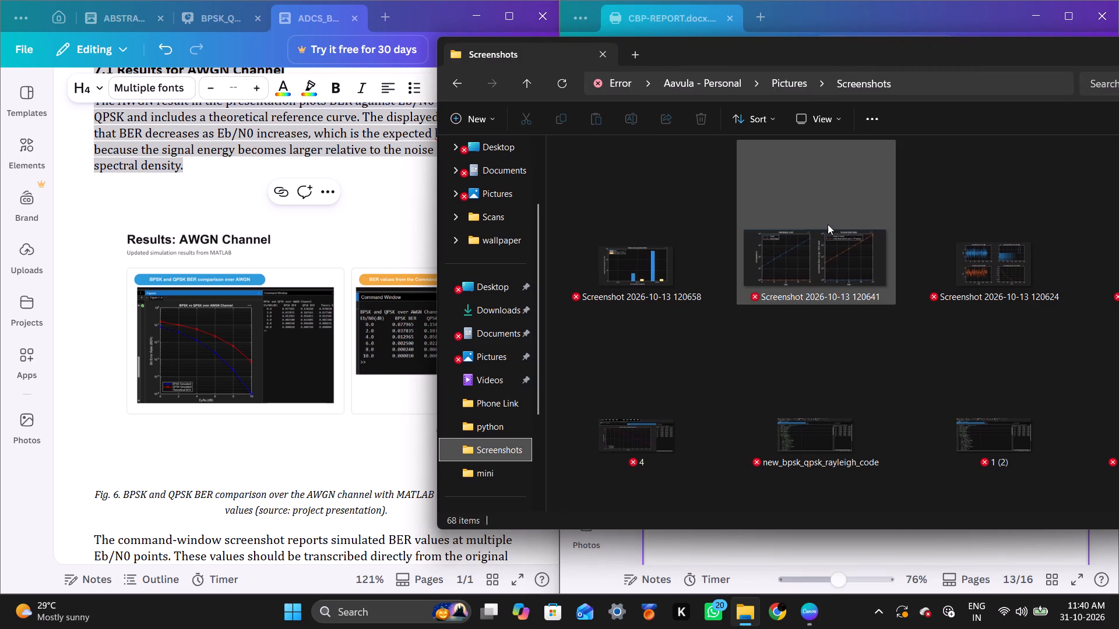
{"action": "left_click", "coordinate": [946, 41]}
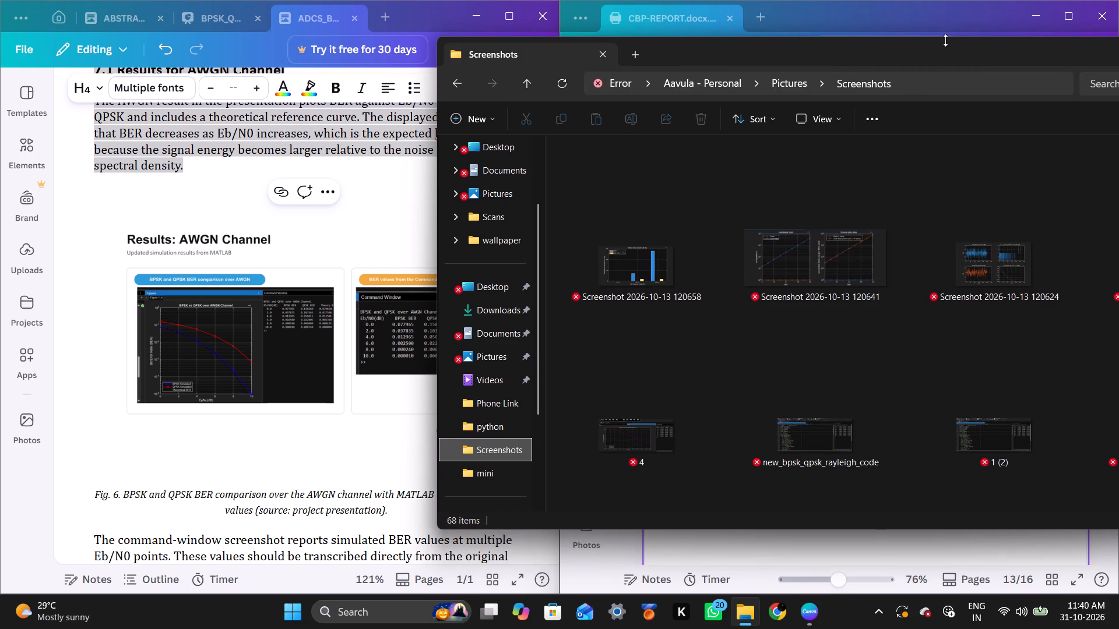
{"action": "left_click_drag", "start_coordinate": [949, 44], "coordinate": [818, 51]}
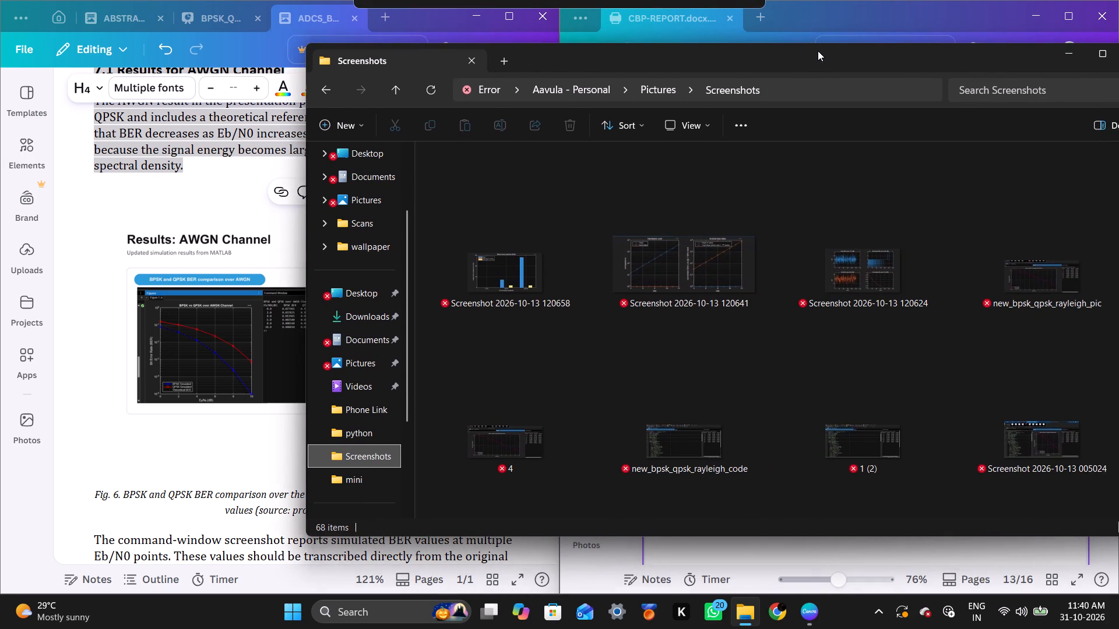
{"action": "left_click_drag", "start_coordinate": [818, 51], "coordinate": [654, 76]}
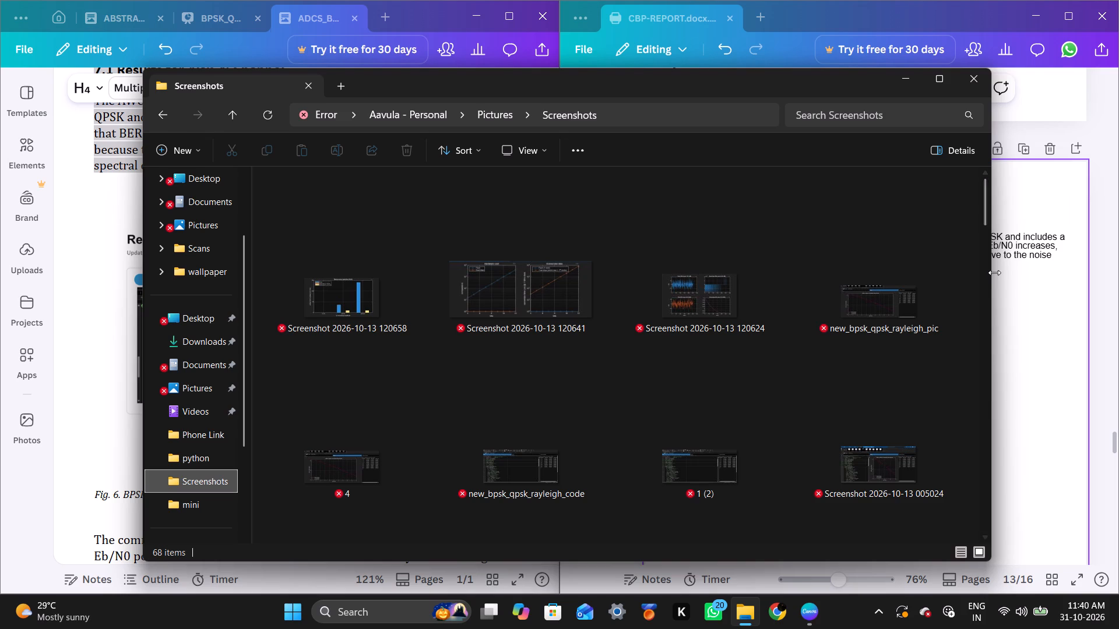
{"action": "left_click_drag", "start_coordinate": [994, 273], "coordinate": [830, 287]}
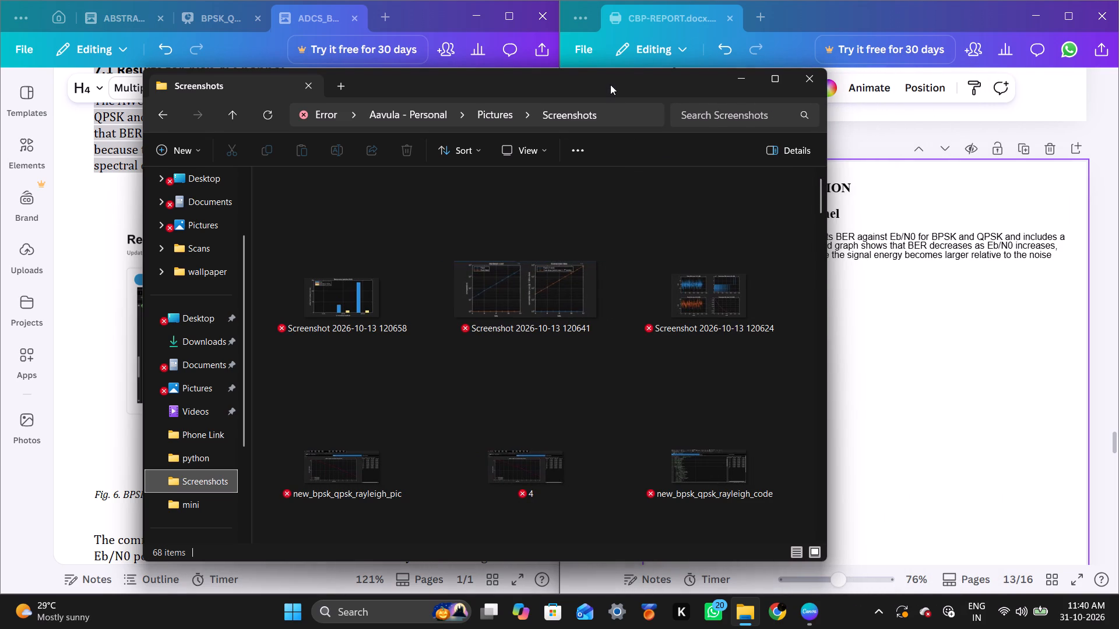
{"action": "left_click_drag", "start_coordinate": [610, 82], "coordinate": [942, 61]}
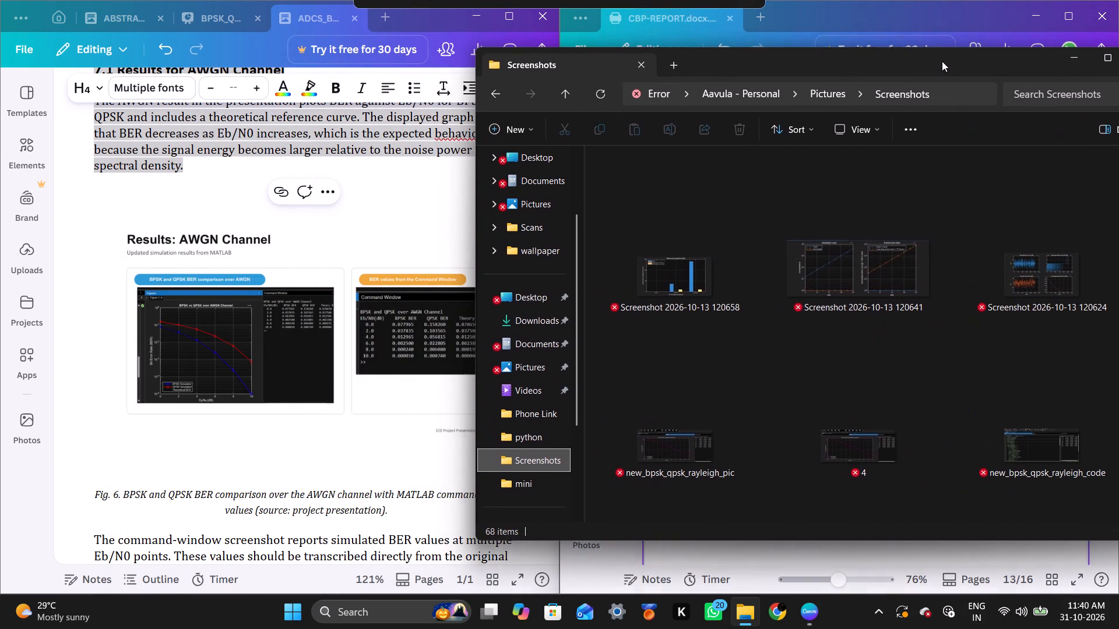
{"action": "left_click_drag", "start_coordinate": [942, 61], "coordinate": [916, 40]}
{"action": "scroll", "coordinate": [812, 230], "scroll_direction": "up", "scroll_amount": 1}
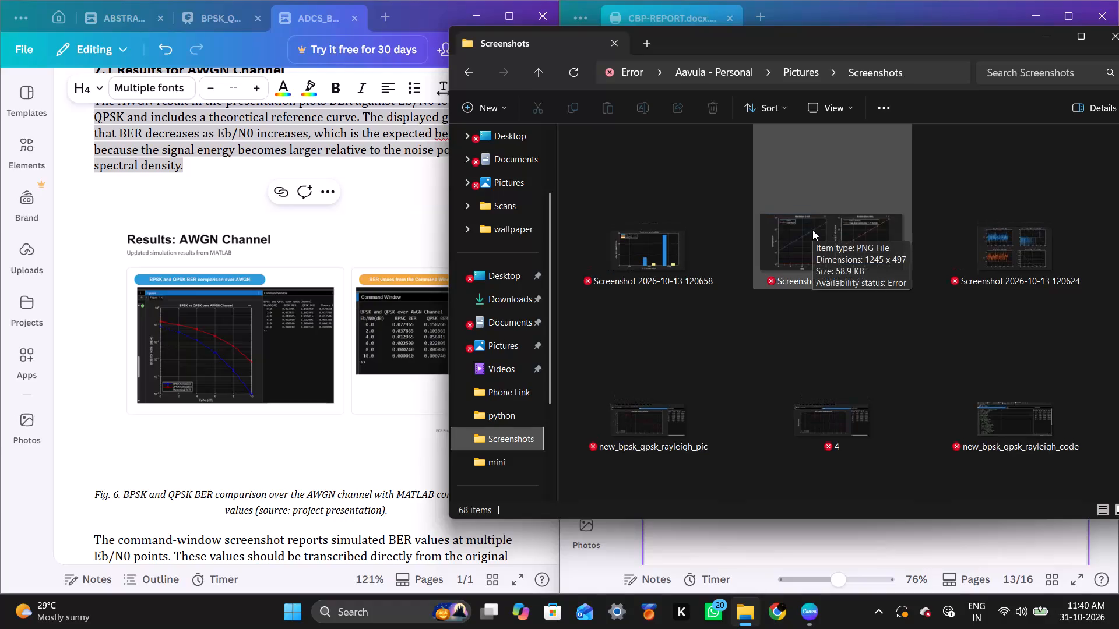
{"action": "scroll", "coordinate": [812, 230], "scroll_direction": "up", "scroll_amount": 1}
{"action": "scroll", "coordinate": [812, 230], "scroll_direction": "down", "scroll_amount": 1}
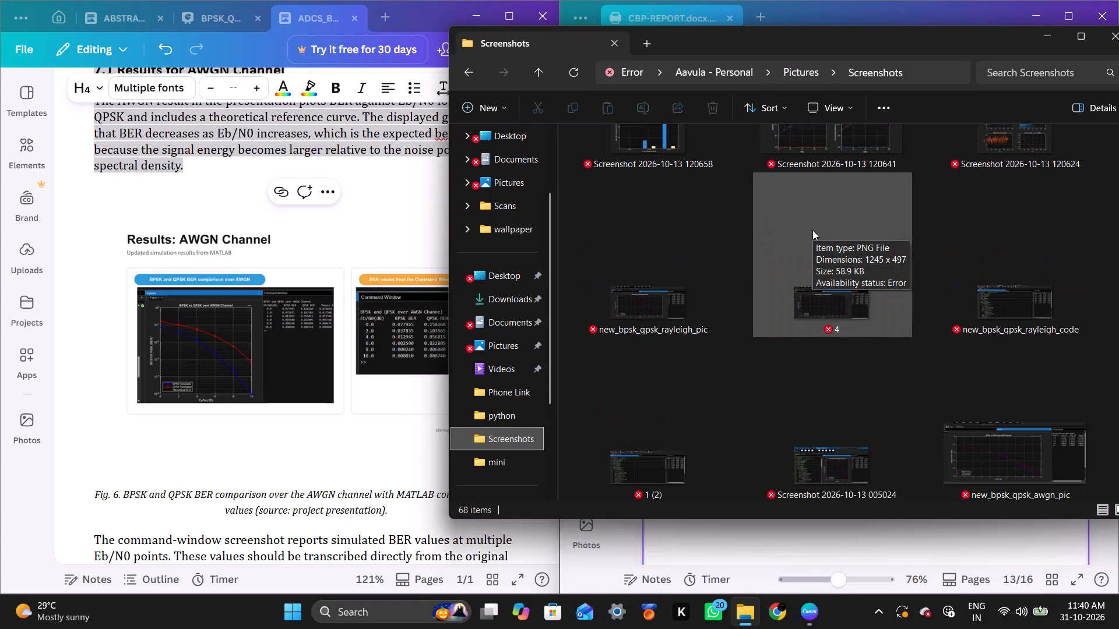
{"action": "scroll", "coordinate": [812, 230], "scroll_direction": "down", "scroll_amount": 1}
{"action": "scroll", "coordinate": [812, 230], "scroll_direction": "up", "scroll_amount": 1}
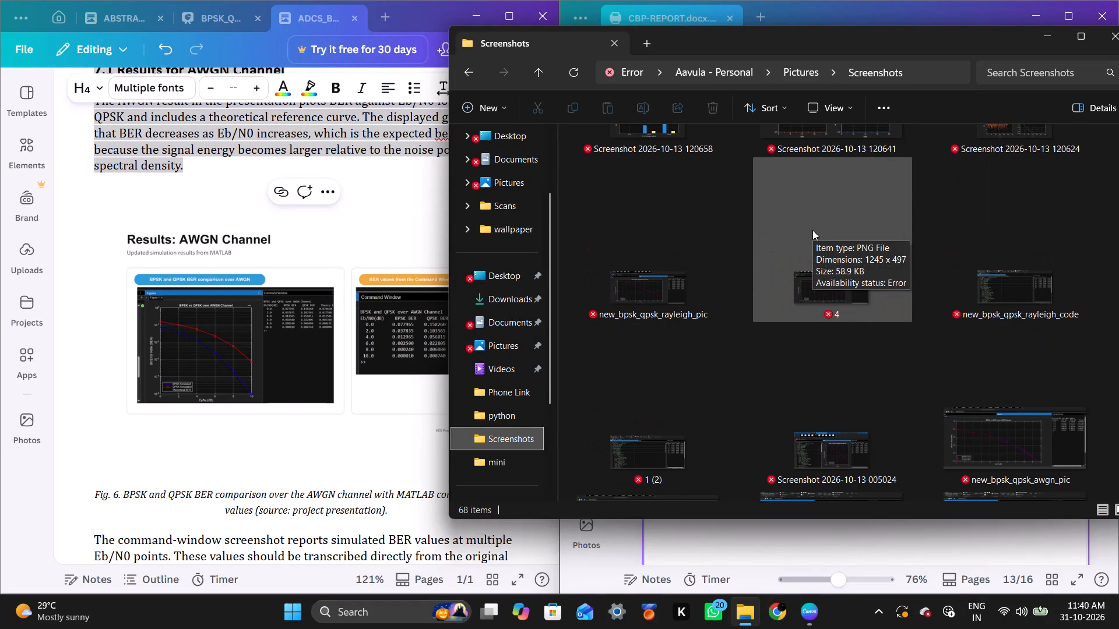
{"action": "scroll", "coordinate": [812, 230], "scroll_direction": "up", "scroll_amount": 2}
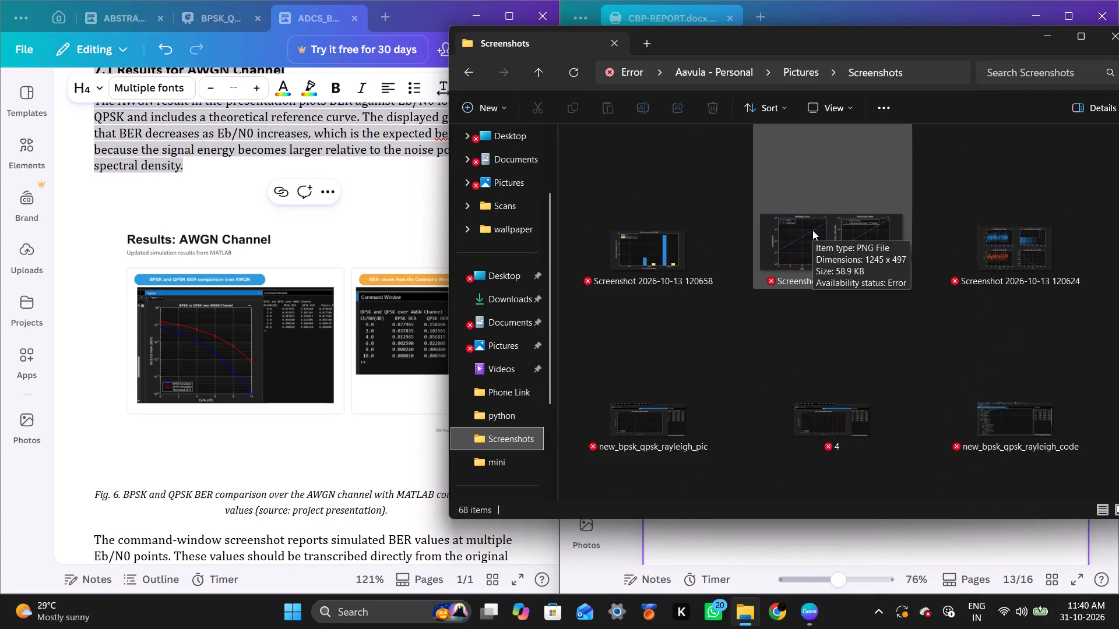
{"action": "scroll", "coordinate": [812, 230], "scroll_direction": "up", "scroll_amount": 1}
{"action": "scroll", "coordinate": [752, 319], "scroll_direction": "down", "scroll_amount": 1}
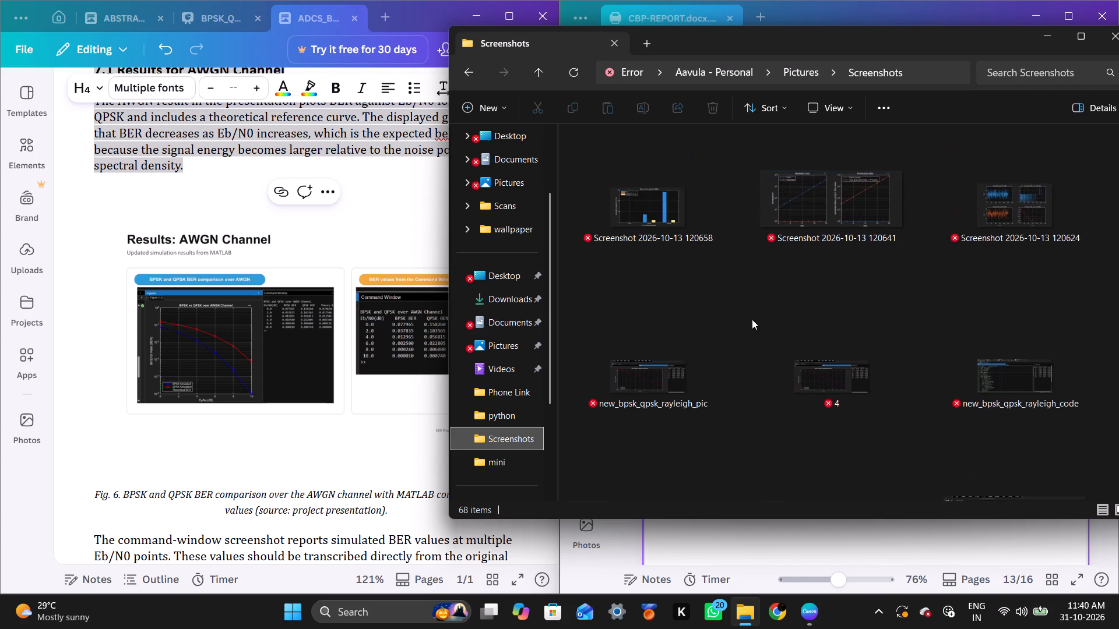
{"action": "scroll", "coordinate": [752, 319], "scroll_direction": "down", "scroll_amount": 1}
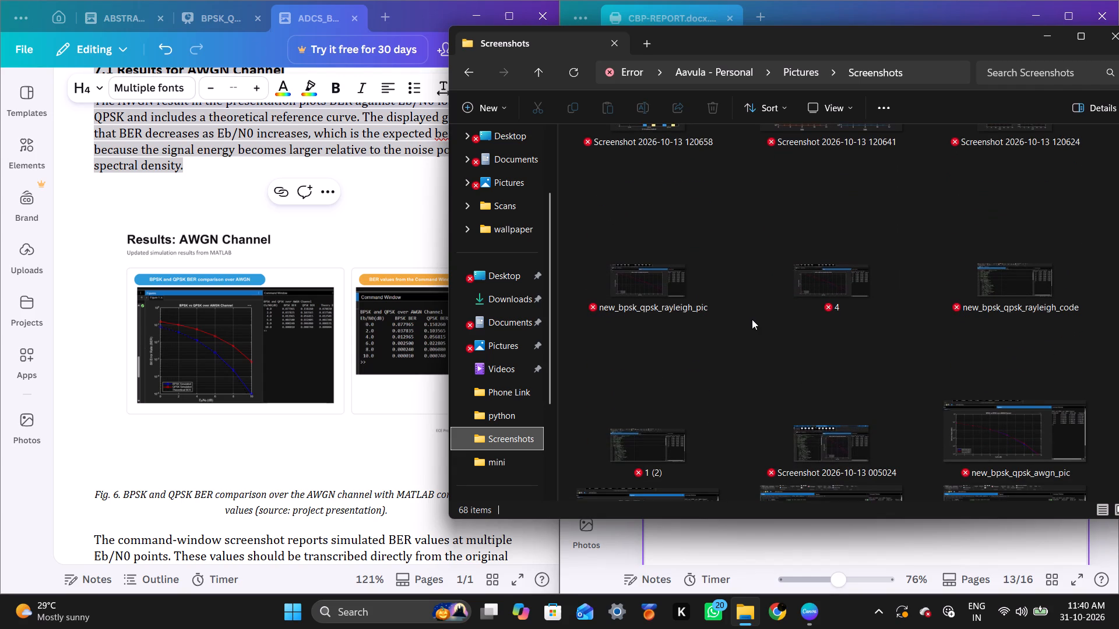
{"action": "scroll", "coordinate": [752, 319], "scroll_direction": "down", "scroll_amount": 2}
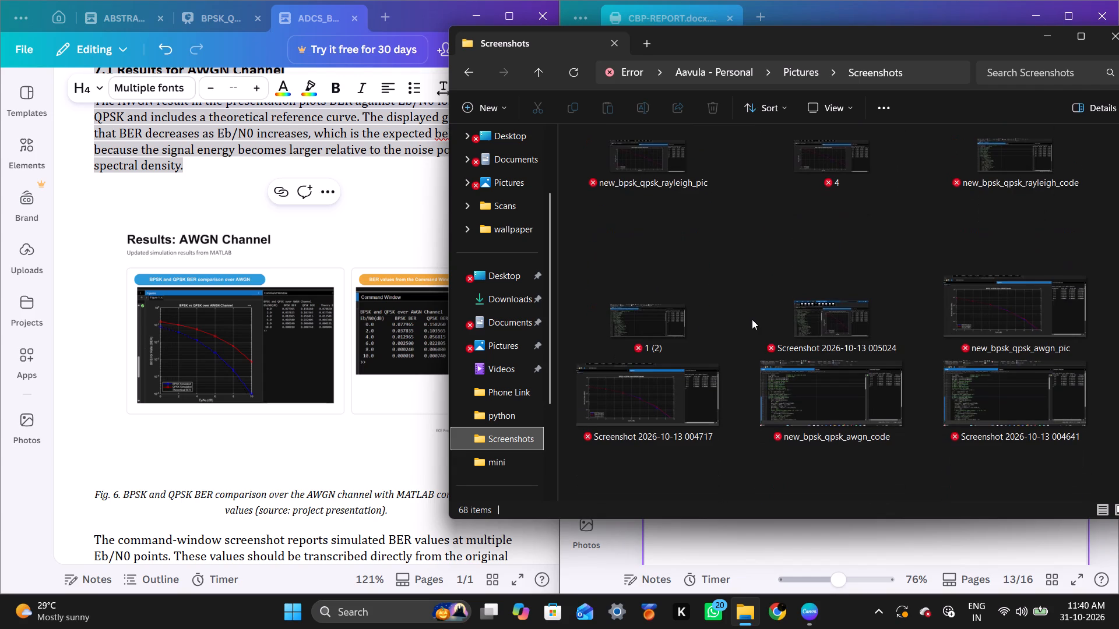
{"action": "scroll", "coordinate": [752, 319], "scroll_direction": "down", "scroll_amount": 2}
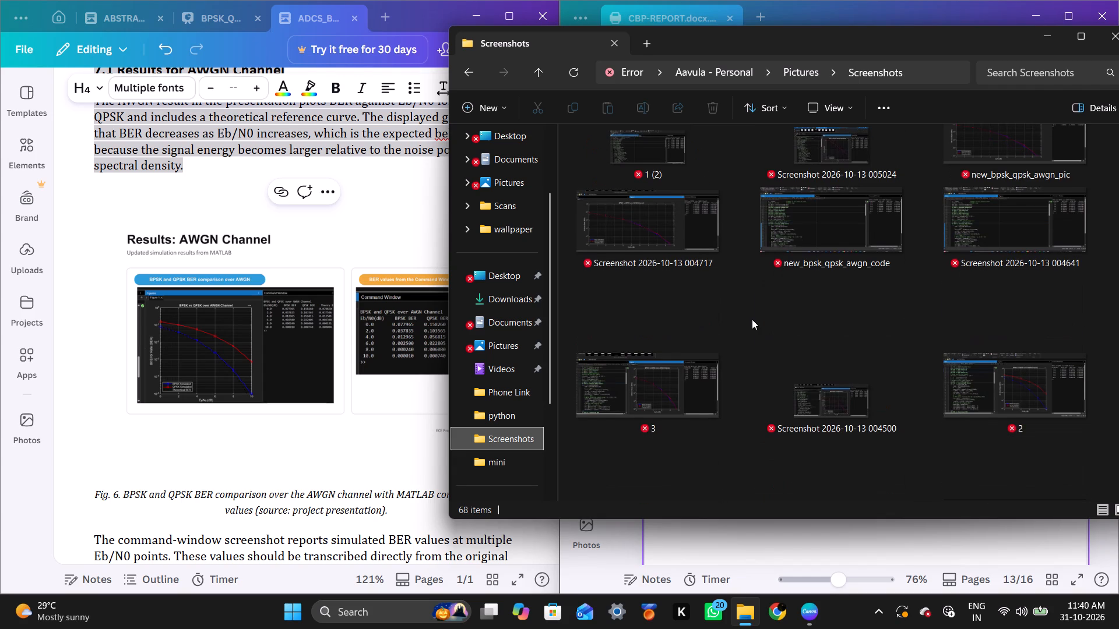
{"action": "scroll", "coordinate": [752, 319], "scroll_direction": "down", "scroll_amount": 2}
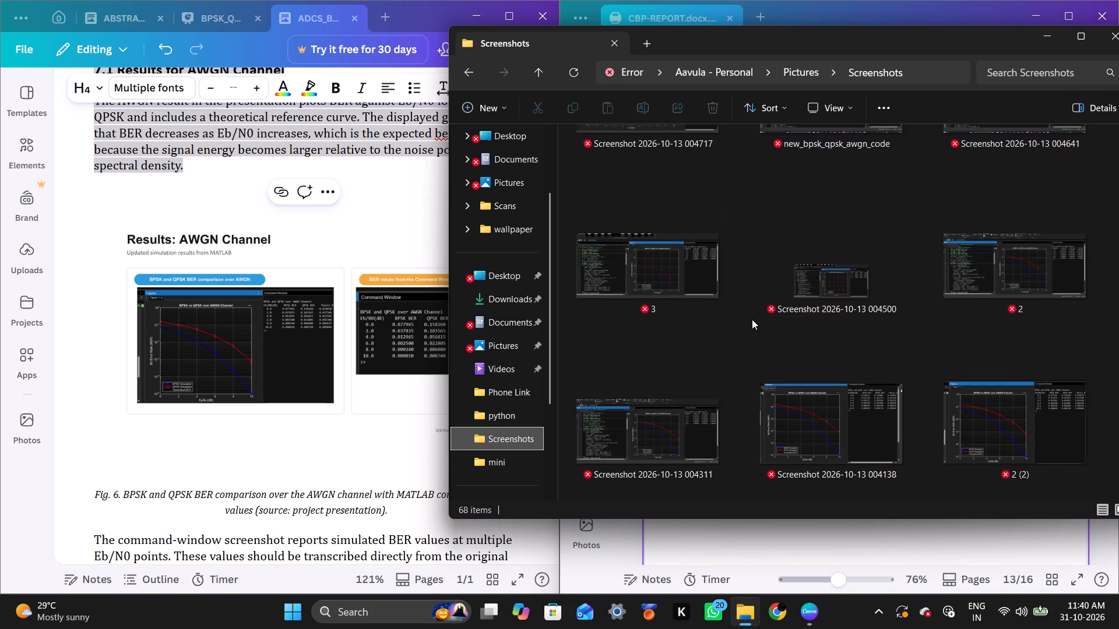
{"action": "scroll", "coordinate": [752, 319], "scroll_direction": "down", "scroll_amount": 2}
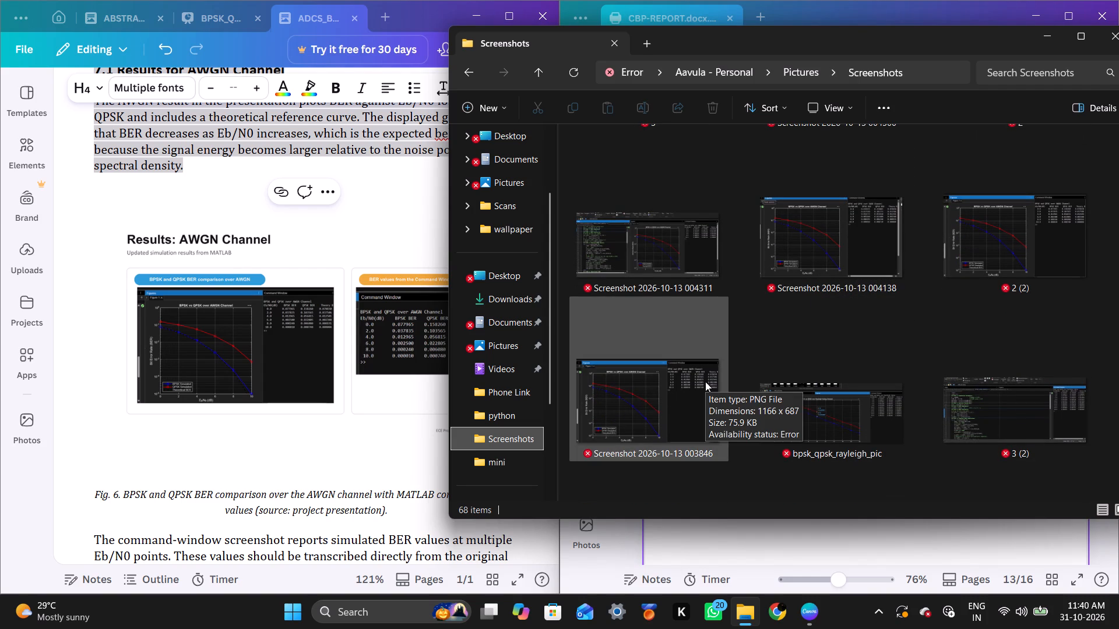
{"action": "right_click", "coordinate": [833, 236]}
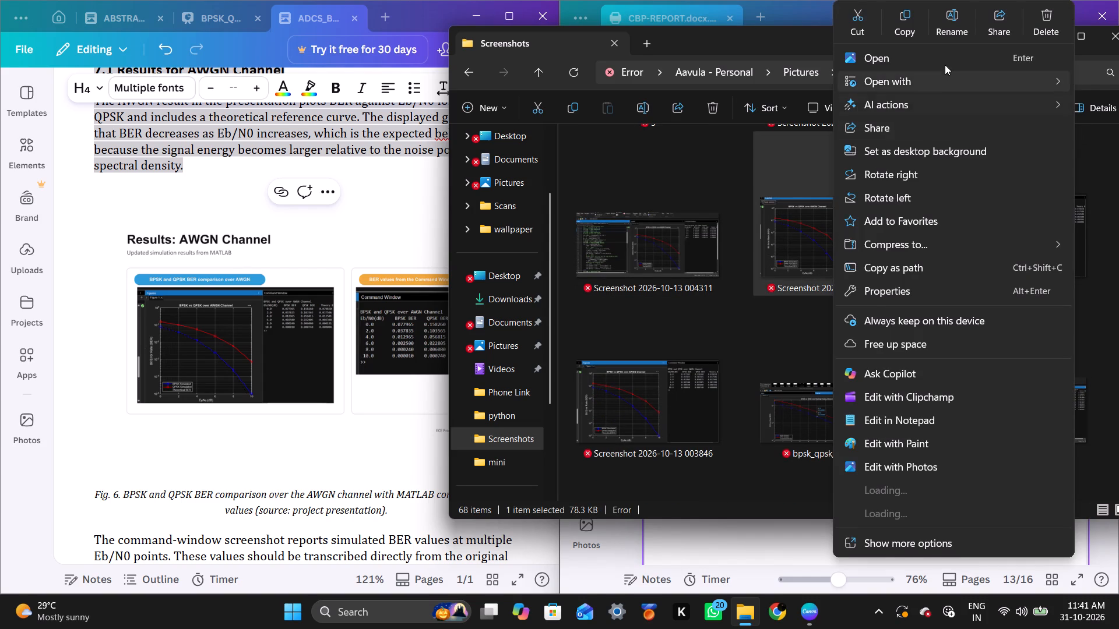
{"action": "left_click", "coordinate": [953, 27]}
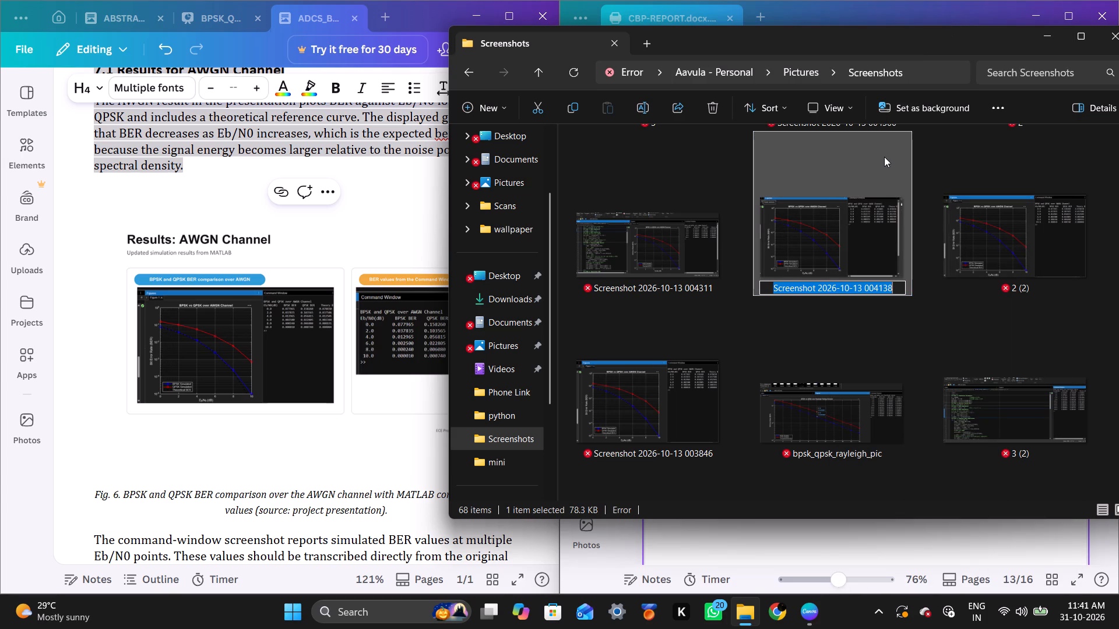
{"action": "type", "text": "1.0"}
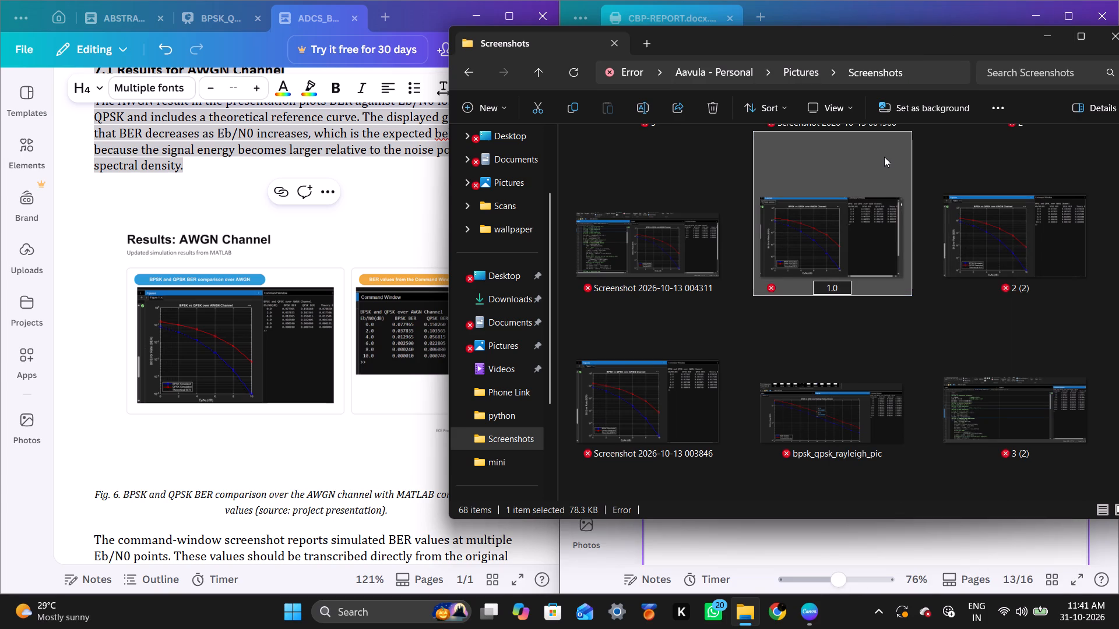
{"action": "key", "text": "Return"}
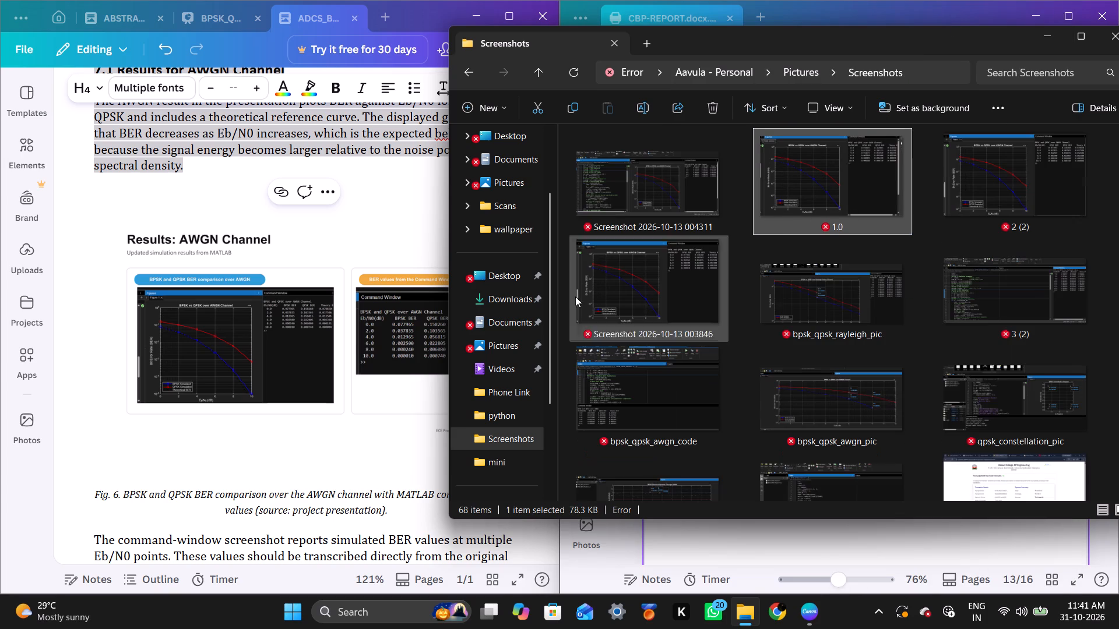
{"action": "scroll", "coordinate": [380, 340], "scroll_direction": "down", "scroll_amount": 3}
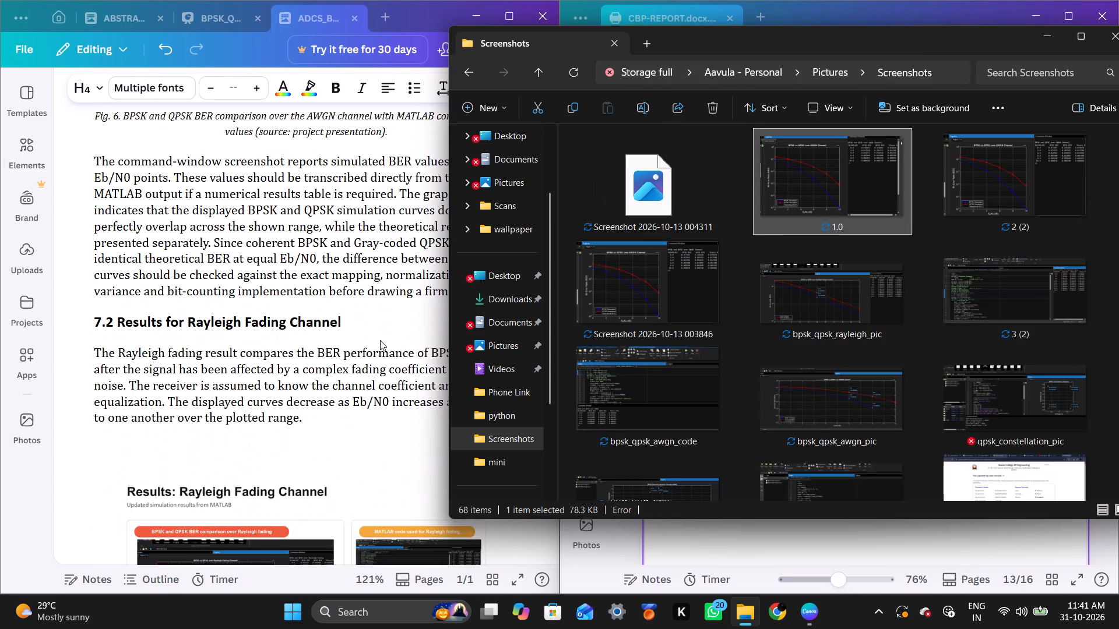
{"action": "scroll", "coordinate": [380, 340], "scroll_direction": "down", "scroll_amount": 5}
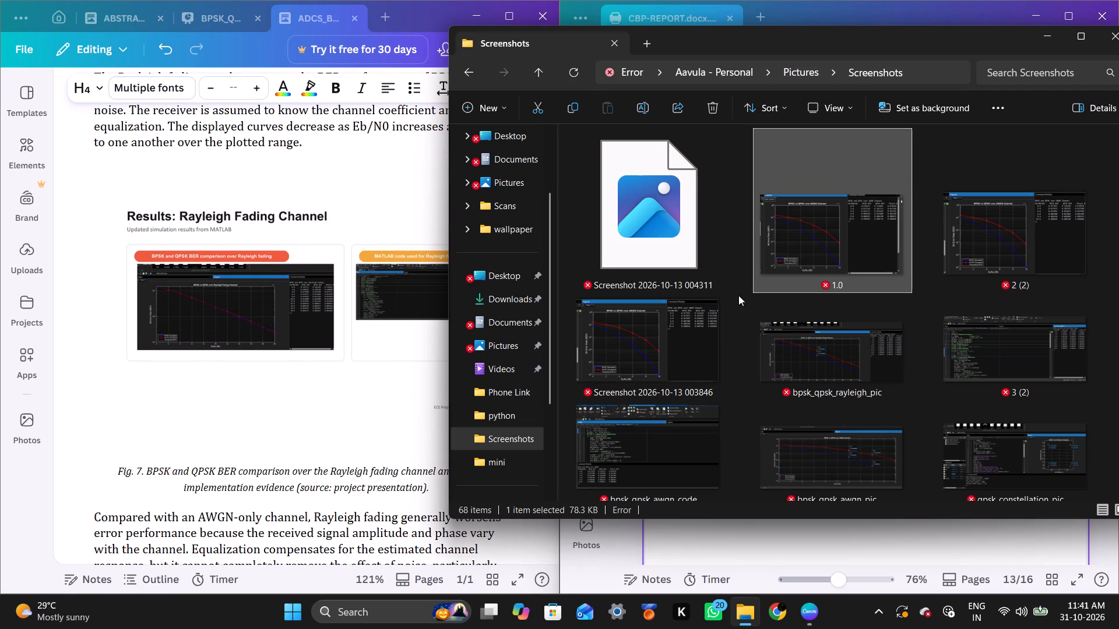
{"action": "scroll", "coordinate": [878, 369], "scroll_direction": "down", "scroll_amount": 2}
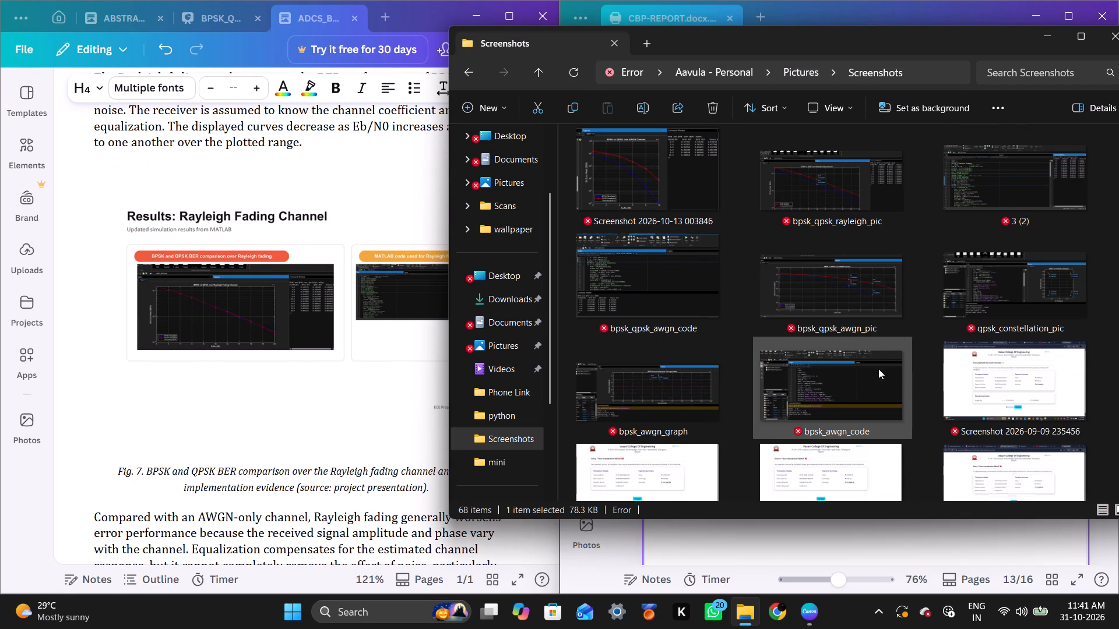
{"action": "scroll", "coordinate": [878, 369], "scroll_direction": "down", "scroll_amount": 1}
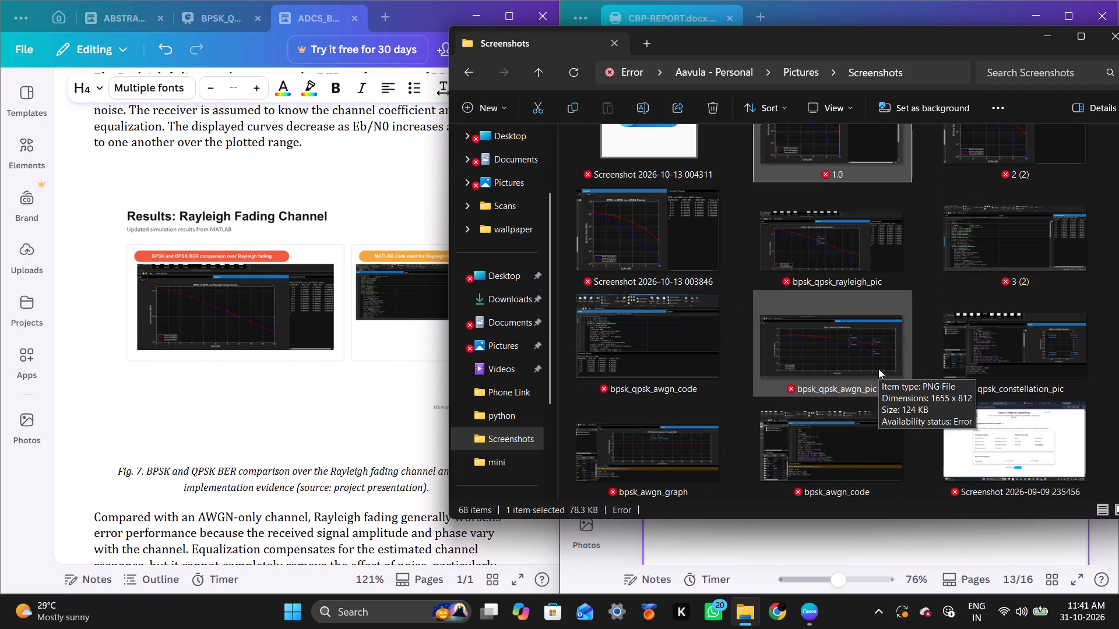
{"action": "scroll", "coordinate": [343, 287], "scroll_direction": "up", "scroll_amount": 6}
{"action": "scroll", "coordinate": [343, 287], "scroll_direction": "down", "scroll_amount": 1}
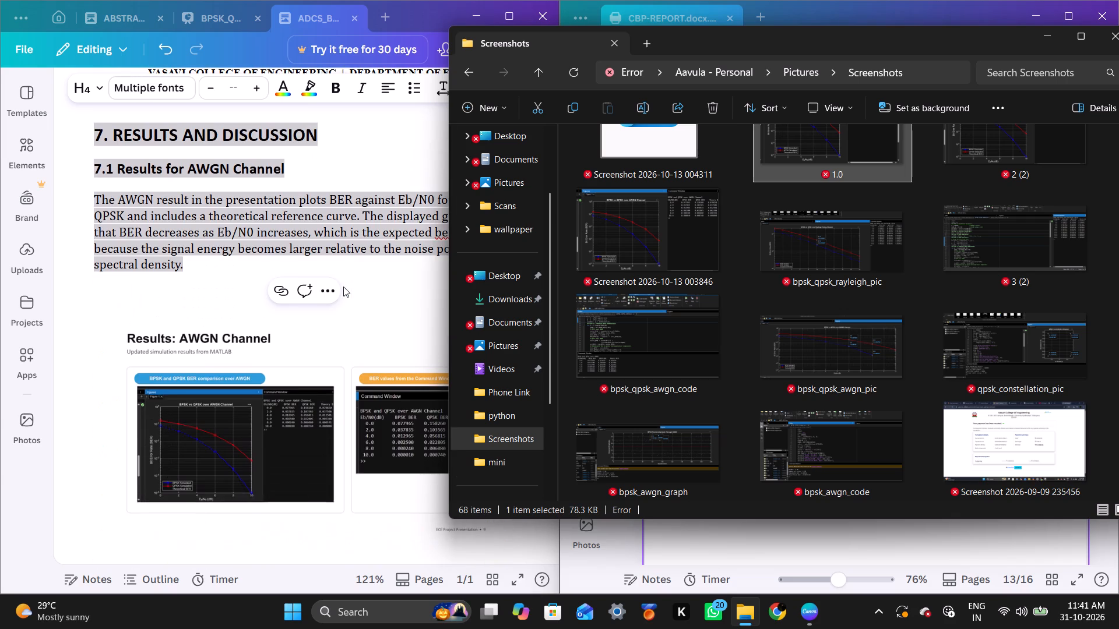
{"action": "scroll", "coordinate": [343, 287], "scroll_direction": "down", "scroll_amount": 2}
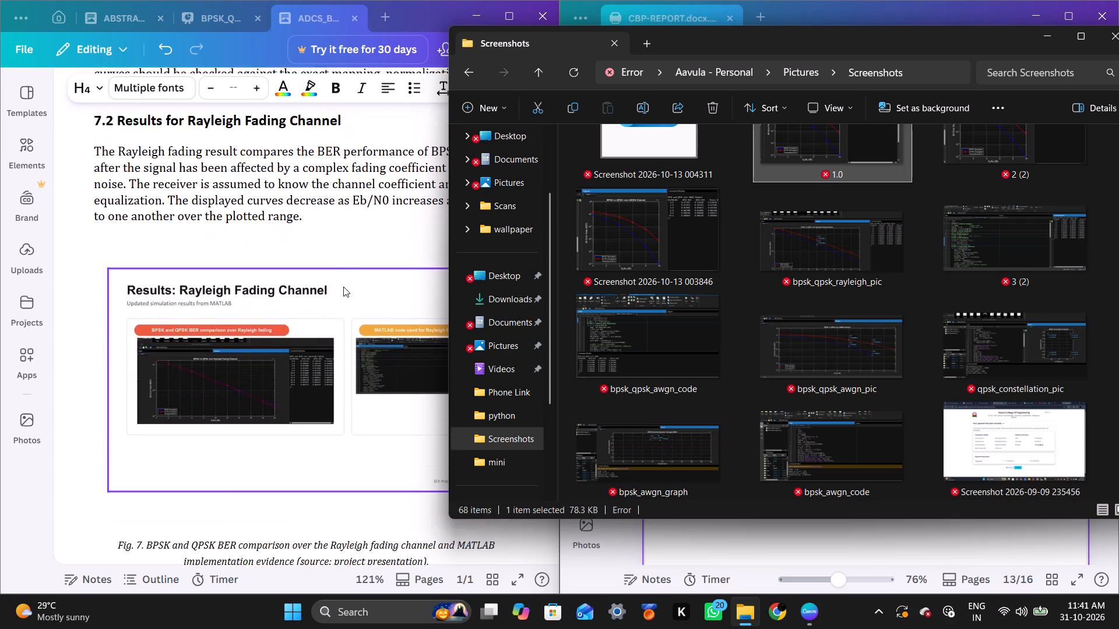
{"action": "scroll", "coordinate": [343, 287], "scroll_direction": "down", "scroll_amount": 1}
{"action": "scroll", "coordinate": [648, 303], "scroll_direction": "up", "scroll_amount": 1}
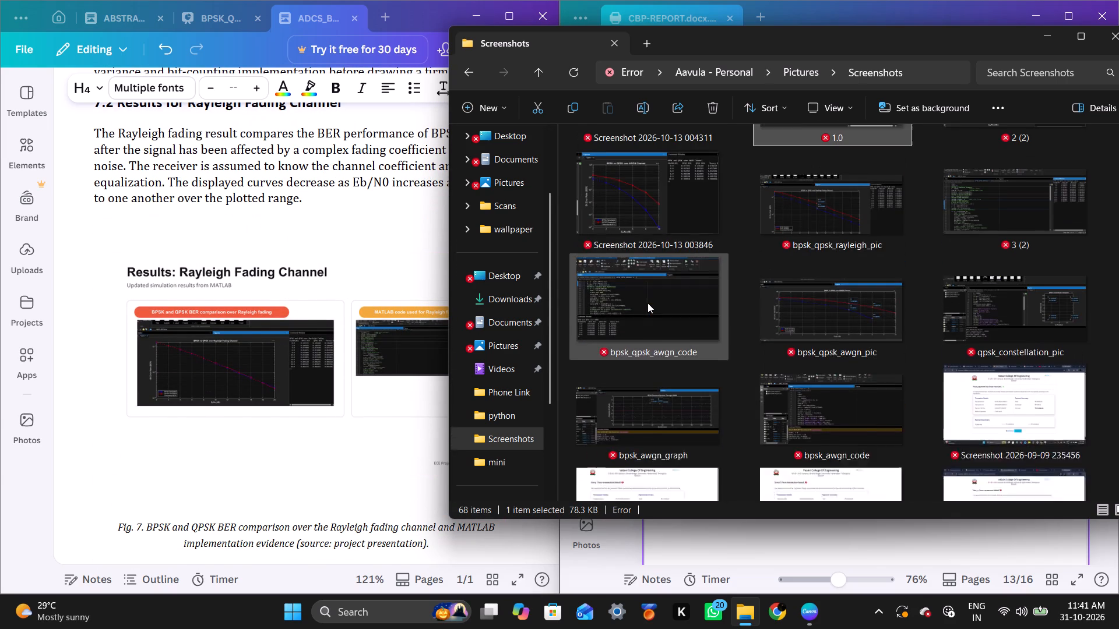
{"action": "scroll", "coordinate": [648, 303], "scroll_direction": "up", "scroll_amount": 3}
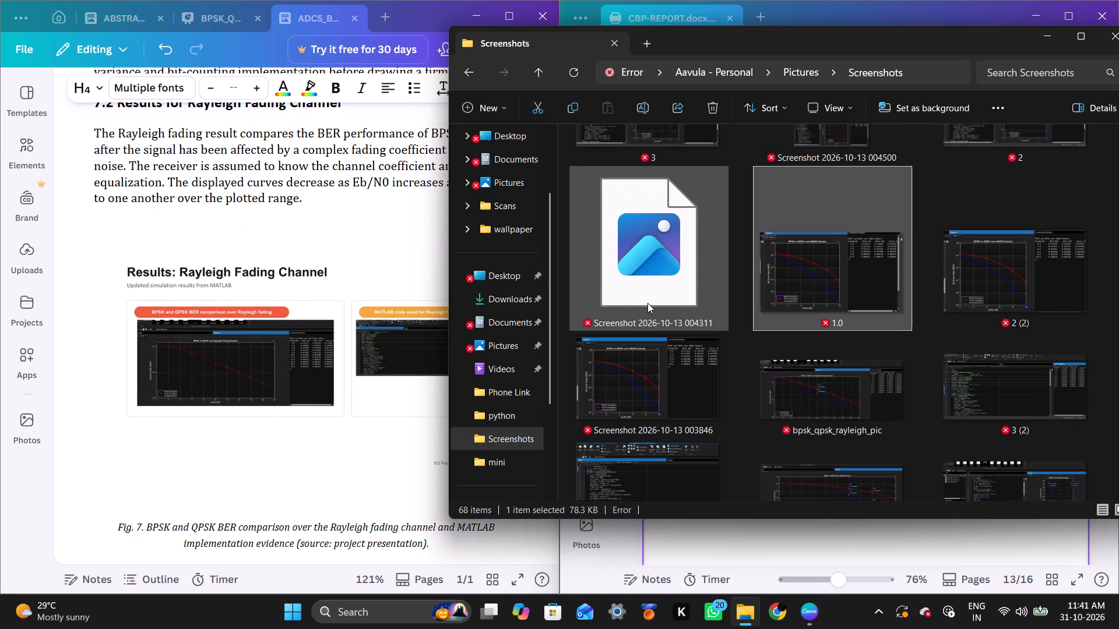
{"action": "double_click", "coordinate": [648, 303]}
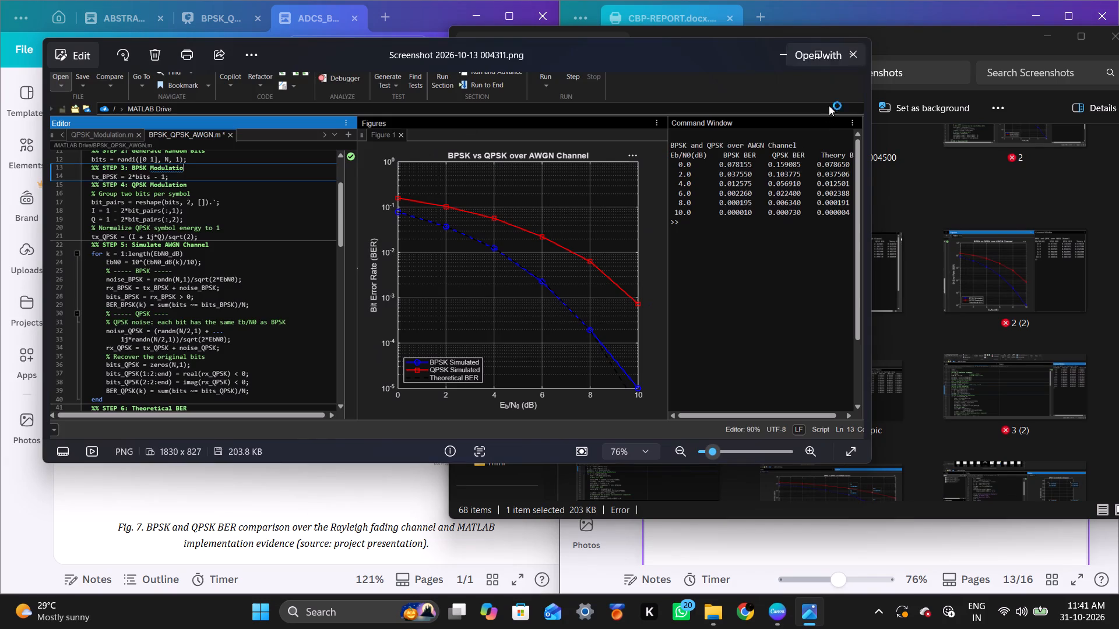
{"action": "left_click", "coordinate": [854, 56]}
Find the Rayleigh BER comparison image "new_bpsk_qpsk_rayleigh_pic" in the Screenshots folder, preview it, and rename it 2.0.
{"action": "scroll", "coordinate": [861, 241], "scroll_direction": "up", "scroll_amount": 1}
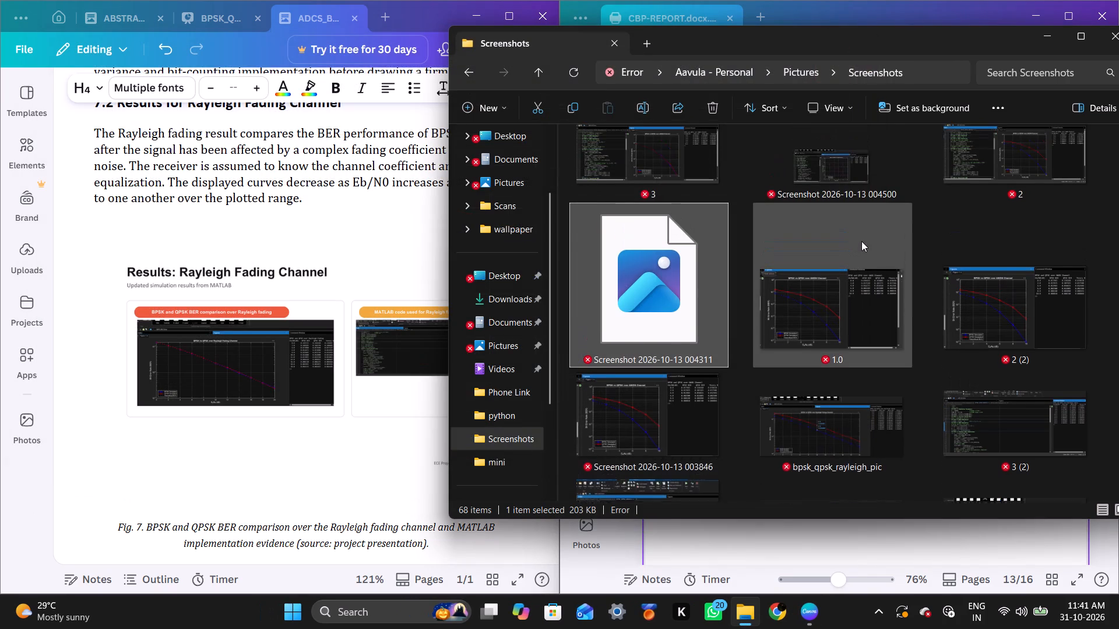
{"action": "scroll", "coordinate": [861, 241], "scroll_direction": "up", "scroll_amount": 4}
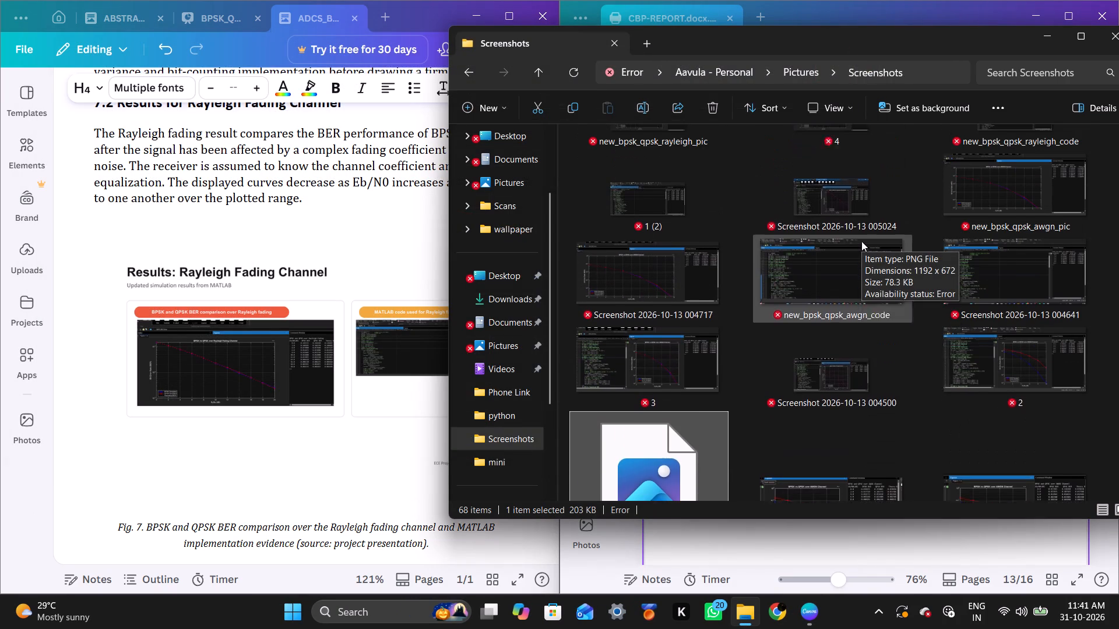
{"action": "scroll", "coordinate": [861, 241], "scroll_direction": "up", "scroll_amount": 2}
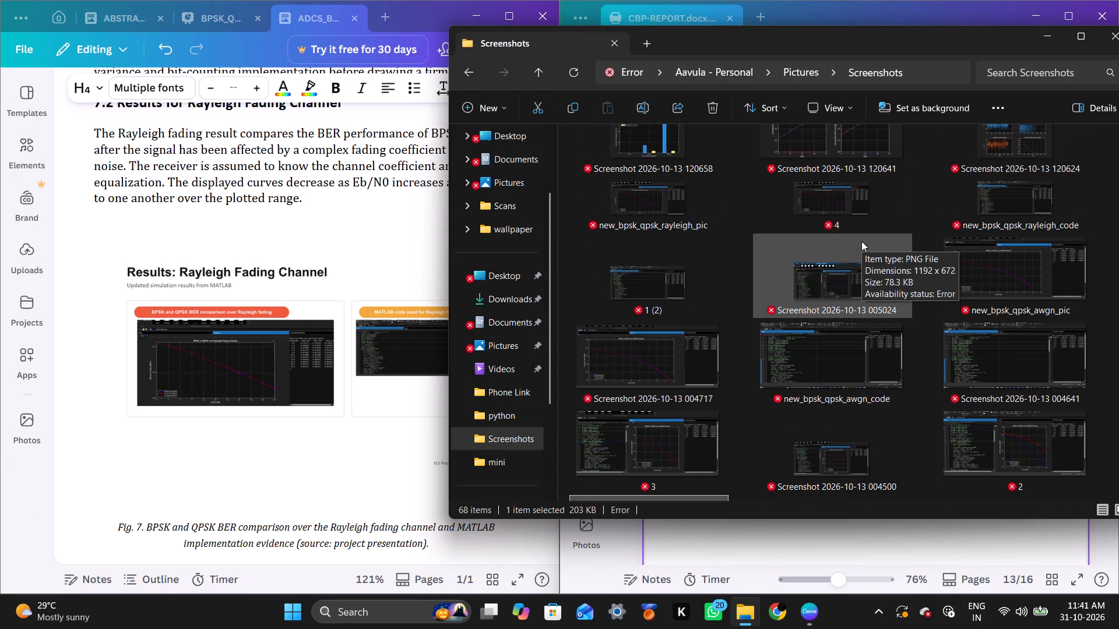
{"action": "scroll", "coordinate": [861, 241], "scroll_direction": "up", "scroll_amount": 2}
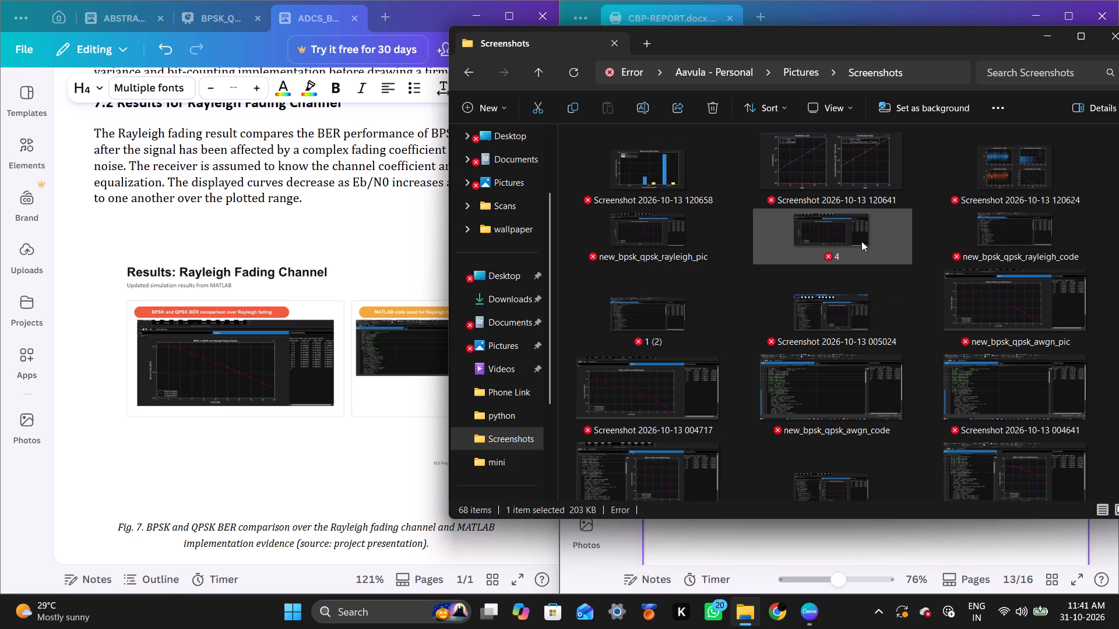
{"action": "double_click", "coordinate": [674, 241]}
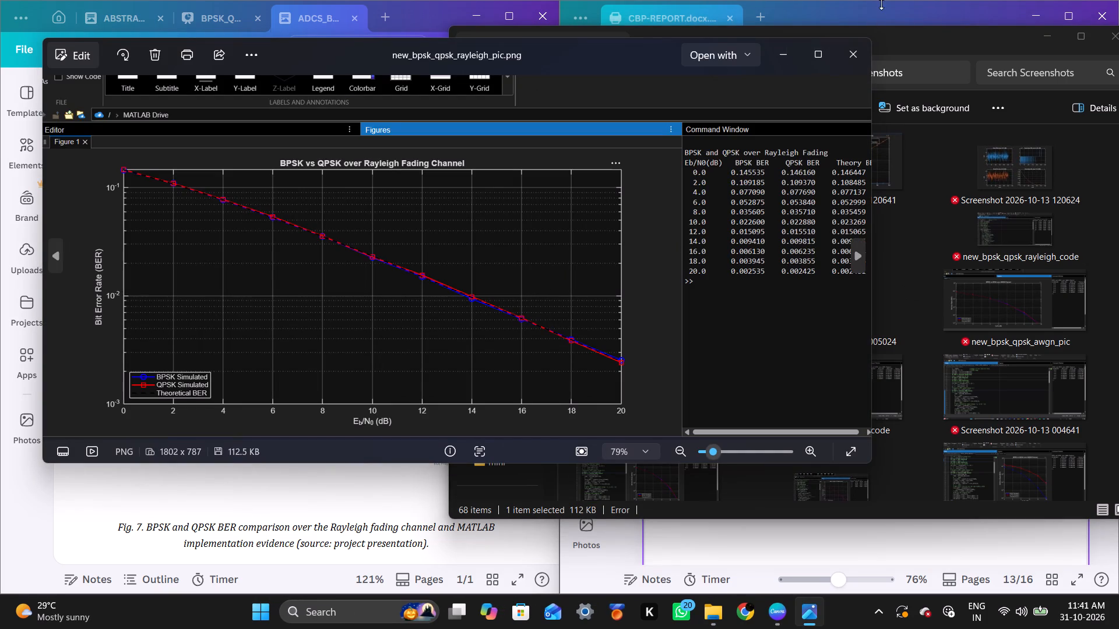
{"action": "left_click", "coordinate": [863, 54]}
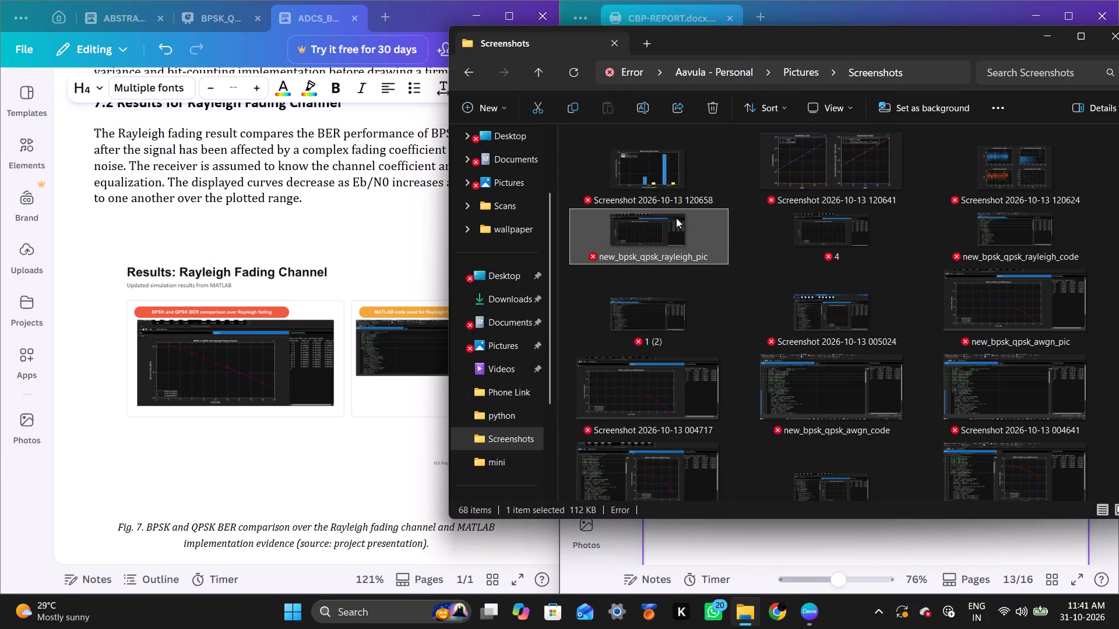
{"action": "right_click", "coordinate": [672, 225]}
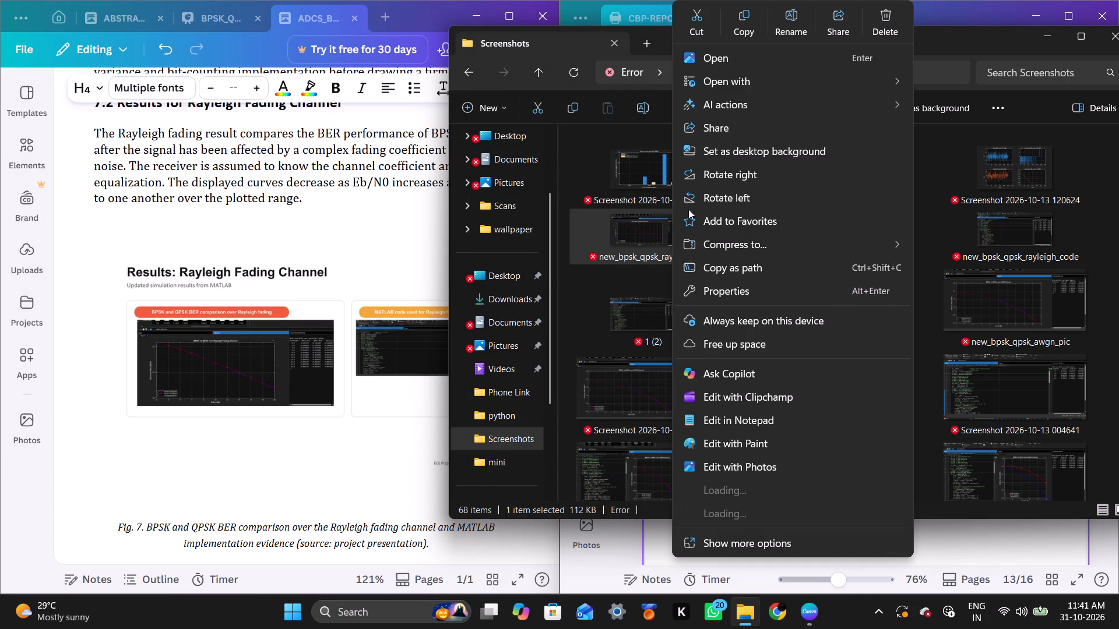
{"action": "left_click", "coordinate": [803, 19]}
{"action": "type", "text": "2.0"}
{"action": "key", "text": "Return"}
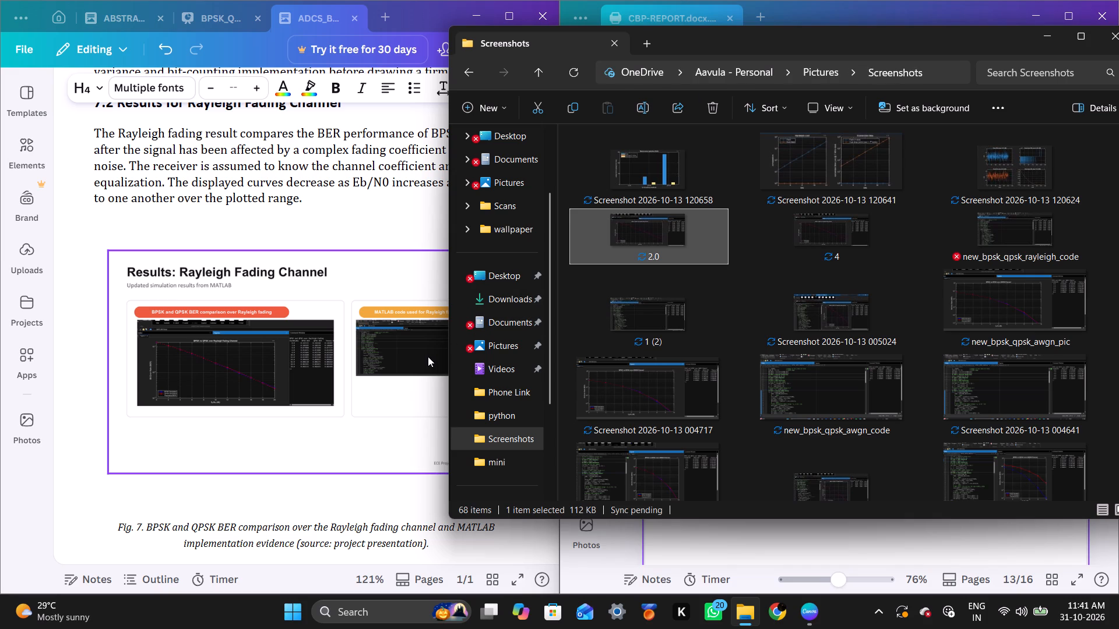
Look through the ADCS document's theory, implementation and results sections, ending at the AWGN results figure, Fig. 6.
{"action": "scroll", "coordinate": [428, 356], "scroll_direction": "left", "scroll_amount": 2}
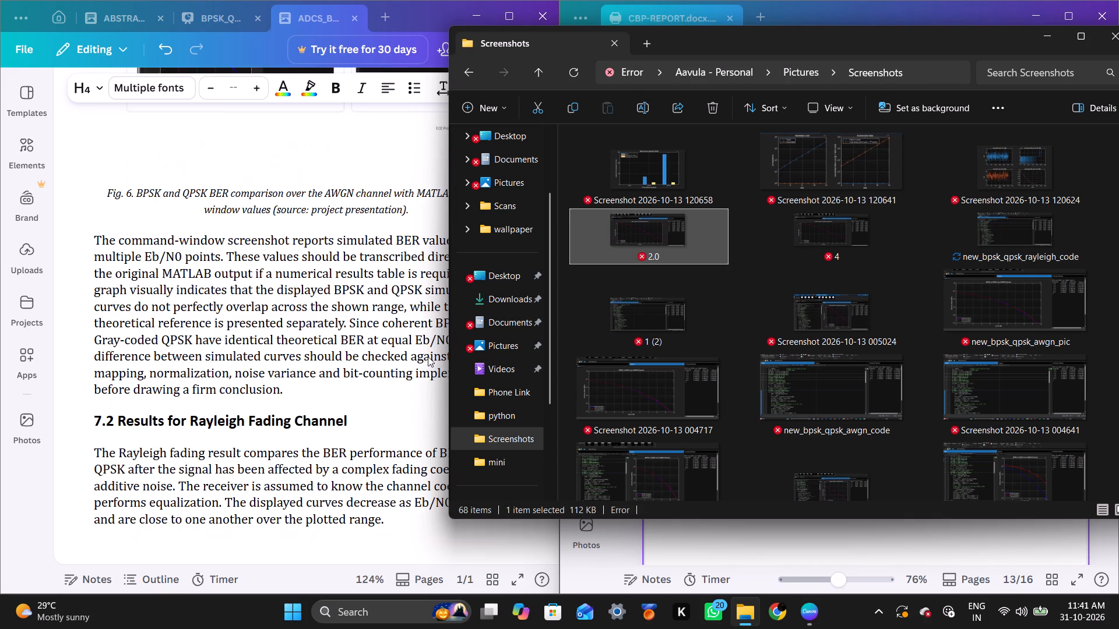
{"action": "scroll", "coordinate": [328, 438], "scroll_direction": "down", "scroll_amount": 12}
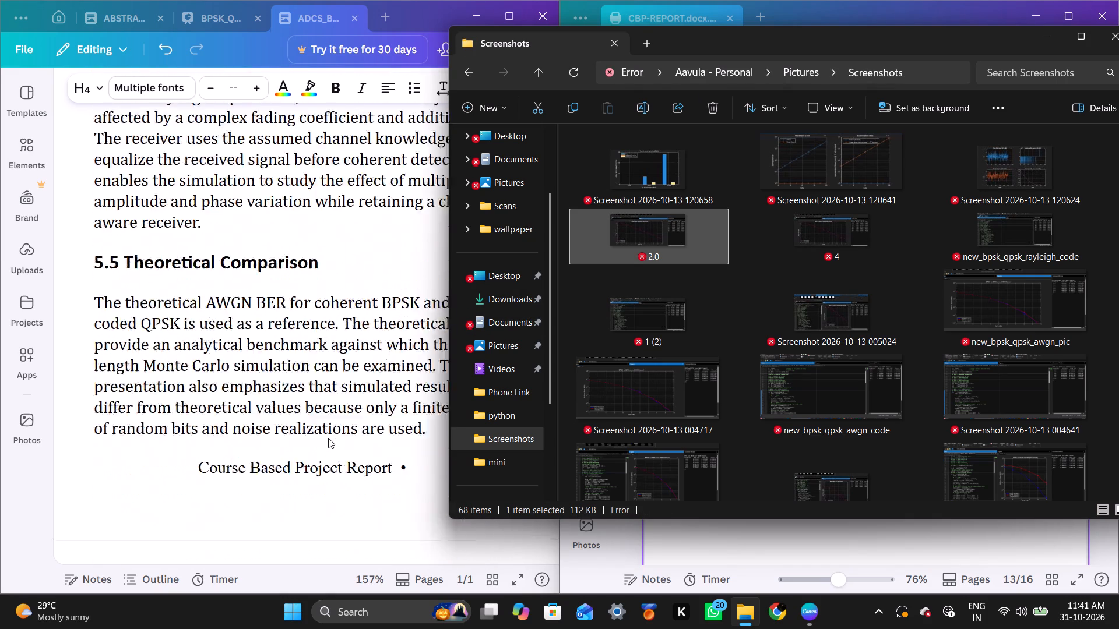
{"action": "scroll", "coordinate": [328, 438], "scroll_direction": "down", "scroll_amount": 8}
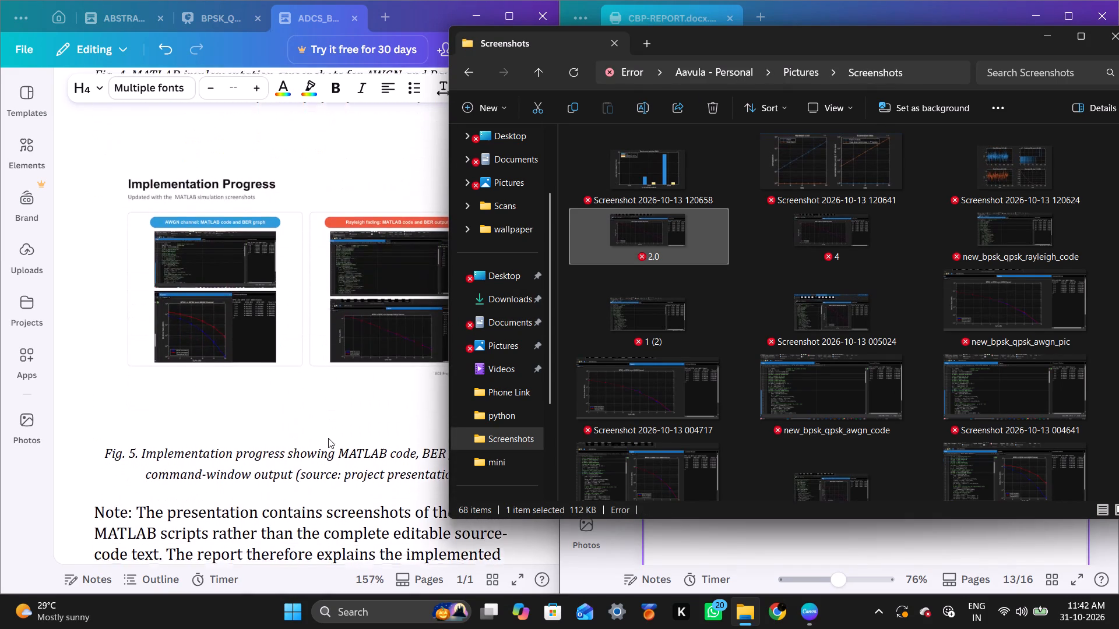
{"action": "scroll", "coordinate": [328, 438], "scroll_direction": "down", "scroll_amount": 5}
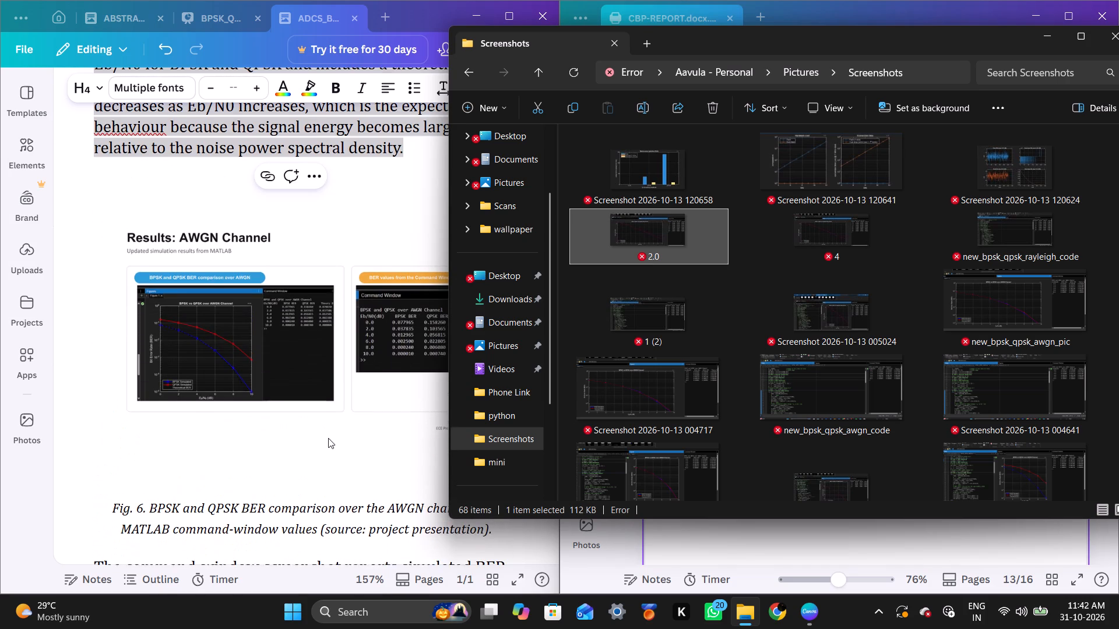
{"action": "scroll", "coordinate": [328, 438], "scroll_direction": "down", "scroll_amount": 1}
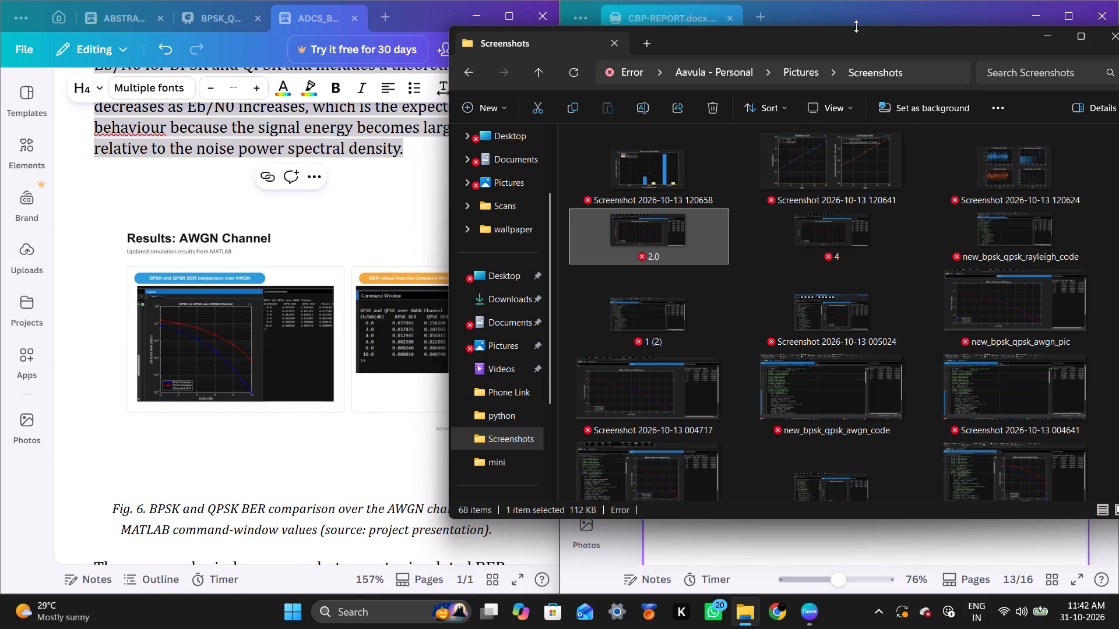
Move the Screenshots folder window off the report so that page 13 is unobstructed and the image thumbnails stay accessible.
{"action": "left_click_drag", "start_coordinate": [856, 35], "coordinate": [635, 436]}
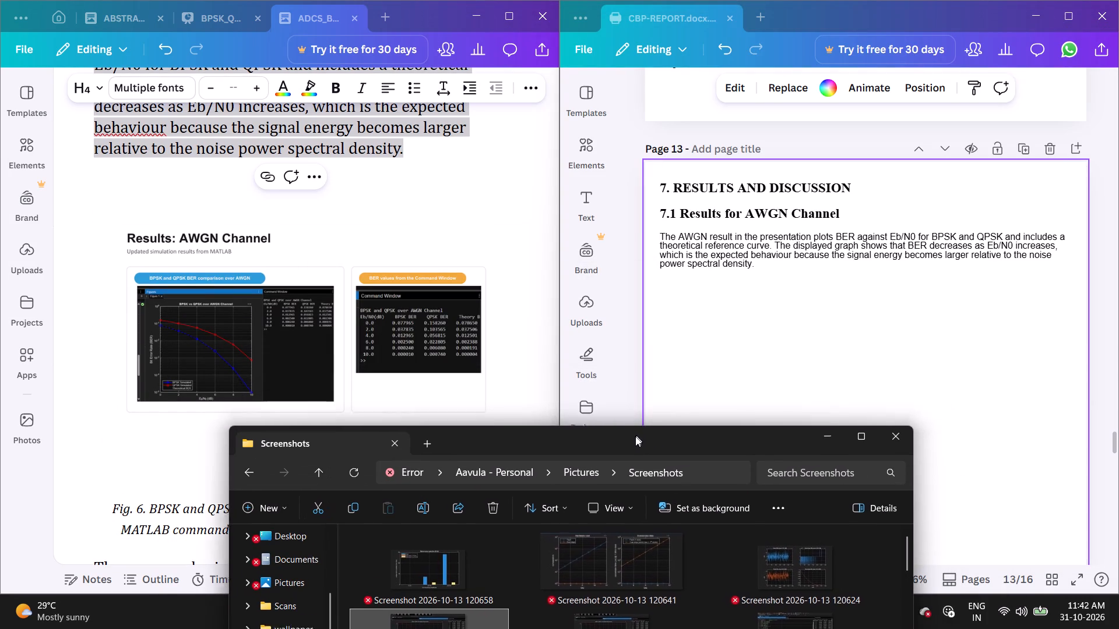
{"action": "left_click_drag", "start_coordinate": [635, 436], "coordinate": [631, 433]}
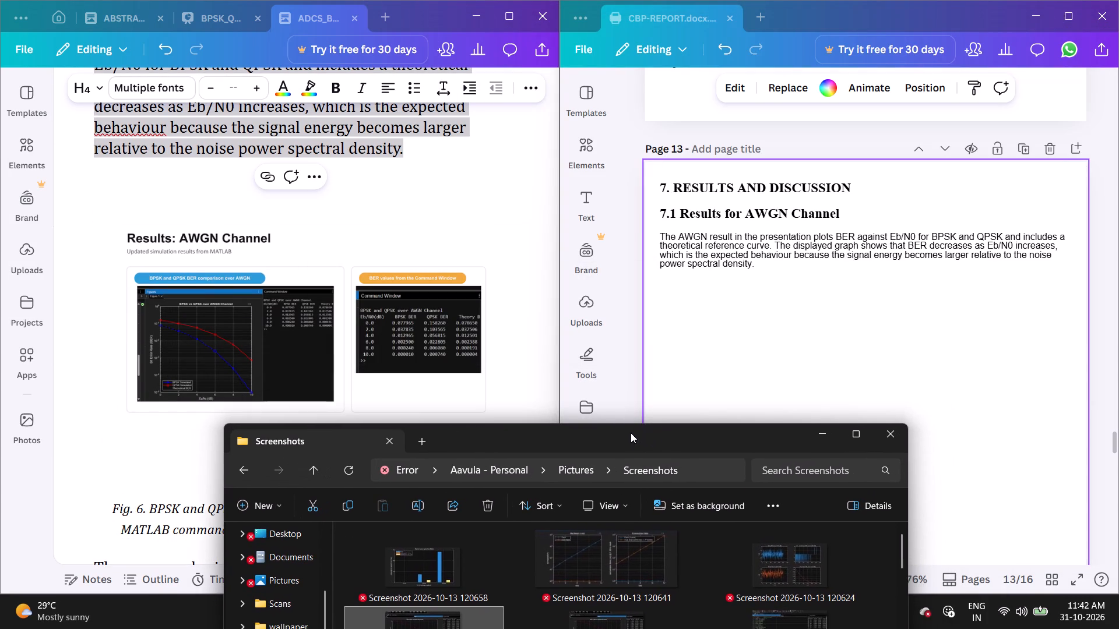
{"action": "left_click_drag", "start_coordinate": [631, 433], "coordinate": [632, 412]}
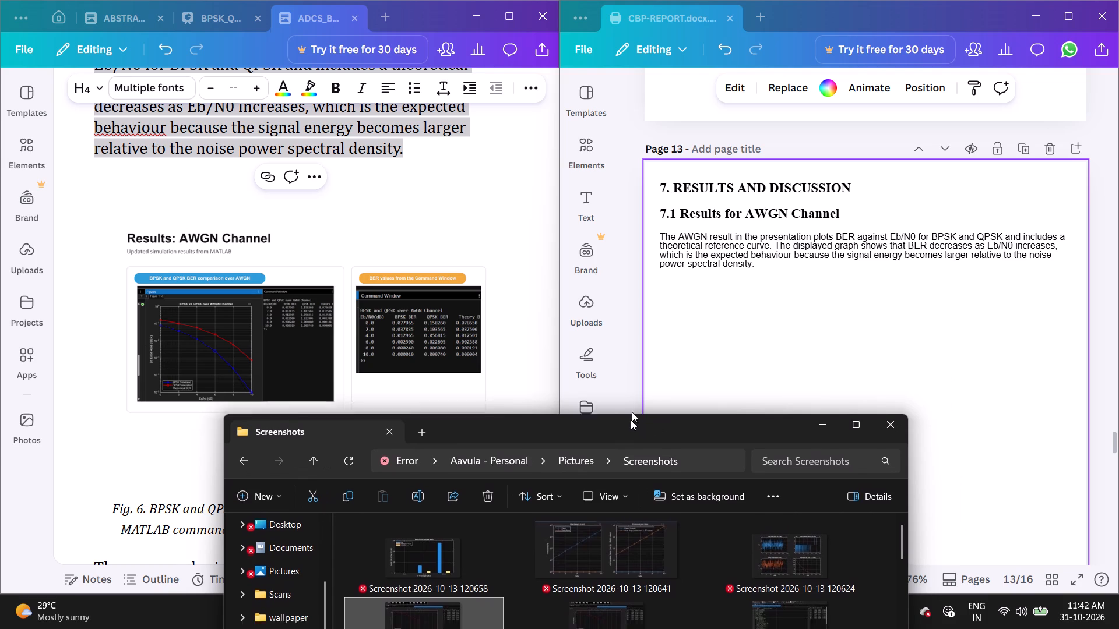
{"action": "left_click_drag", "start_coordinate": [632, 412], "coordinate": [713, 56]}
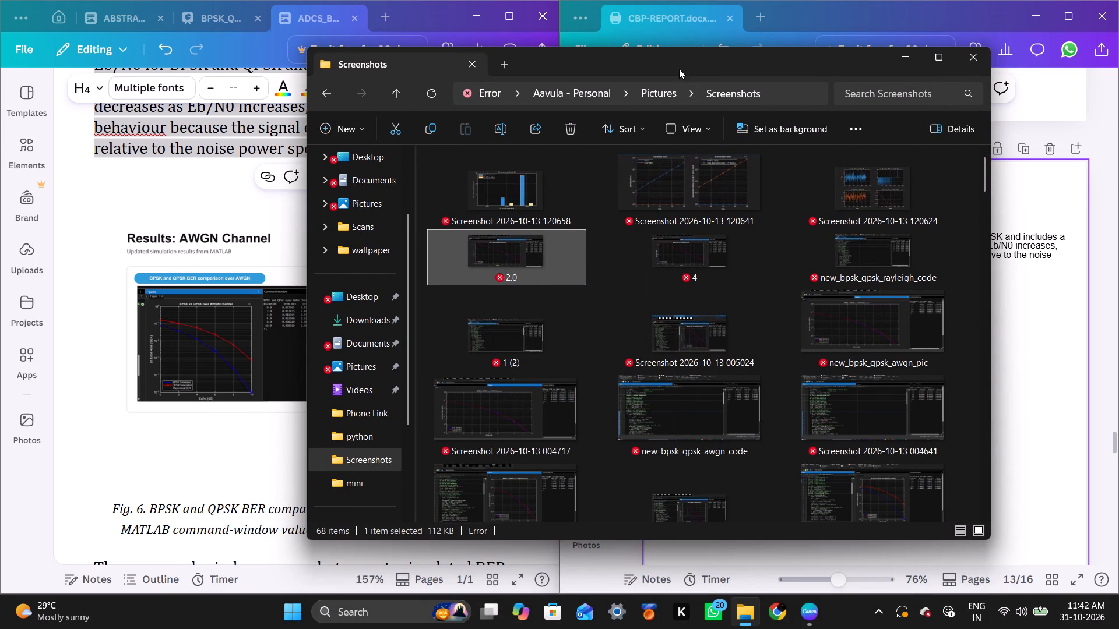
{"action": "left_click_drag", "start_coordinate": [680, 68], "coordinate": [549, 423]}
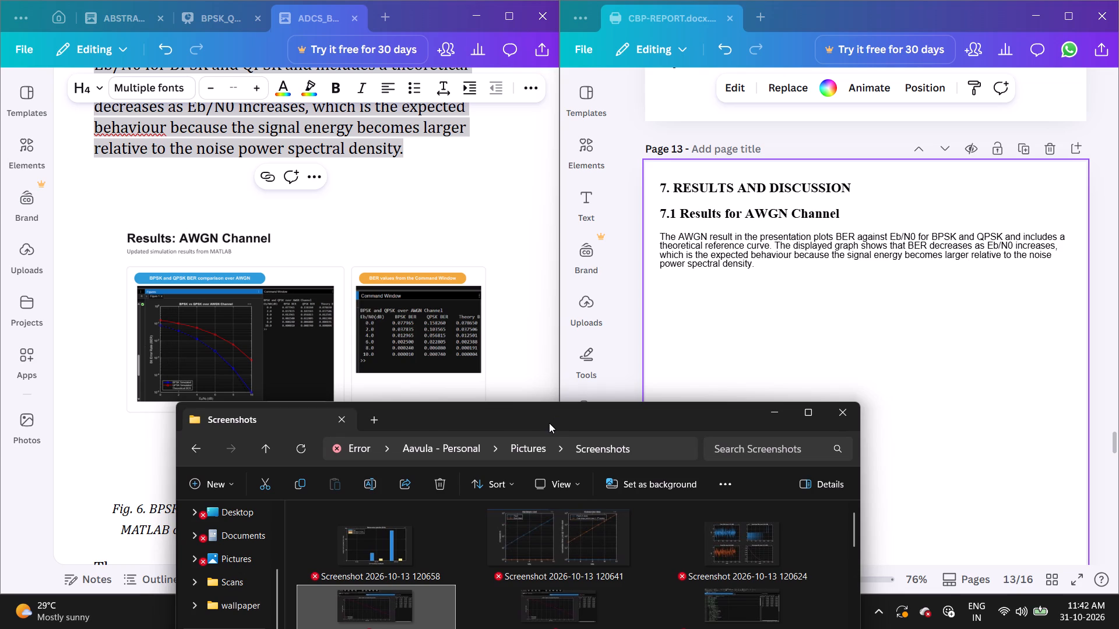
{"action": "left_click_drag", "start_coordinate": [549, 423], "coordinate": [534, 435]}
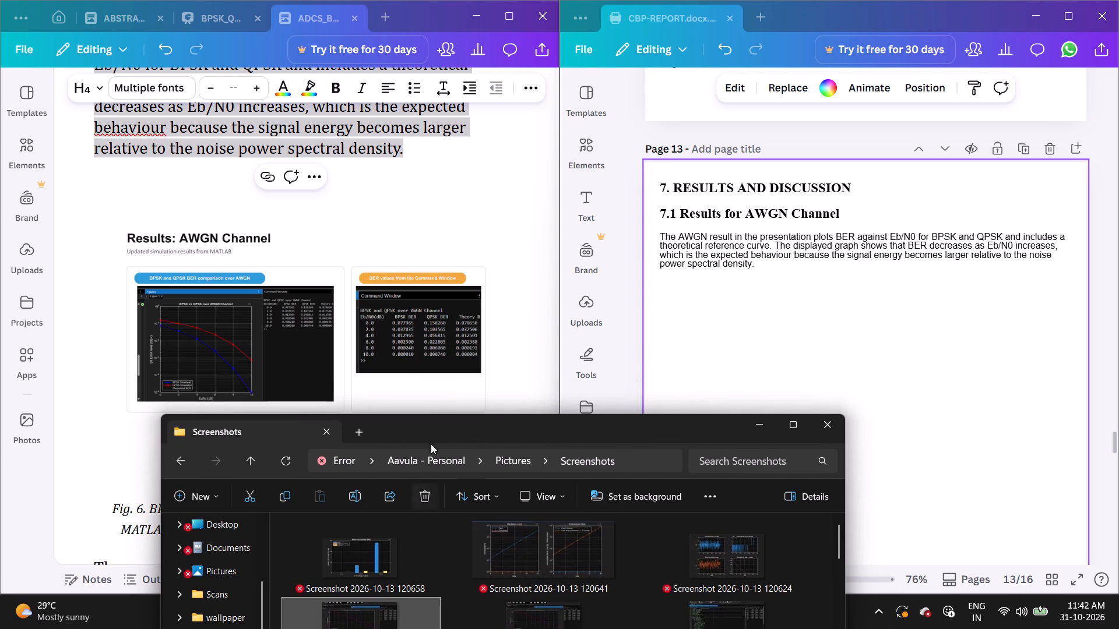
{"action": "left_click_drag", "start_coordinate": [442, 435], "coordinate": [224, 201]}
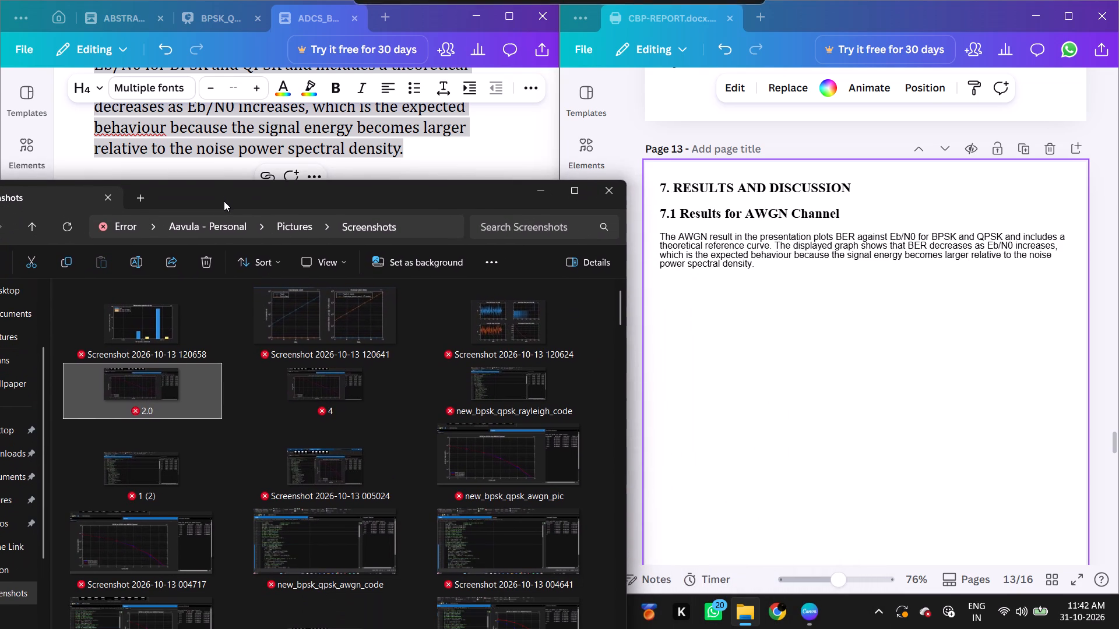
Copy the image 2.0 from the Screenshots folder and paste it onto page 13 of CBP-REPORT.
{"action": "right_click", "coordinate": [157, 389]}
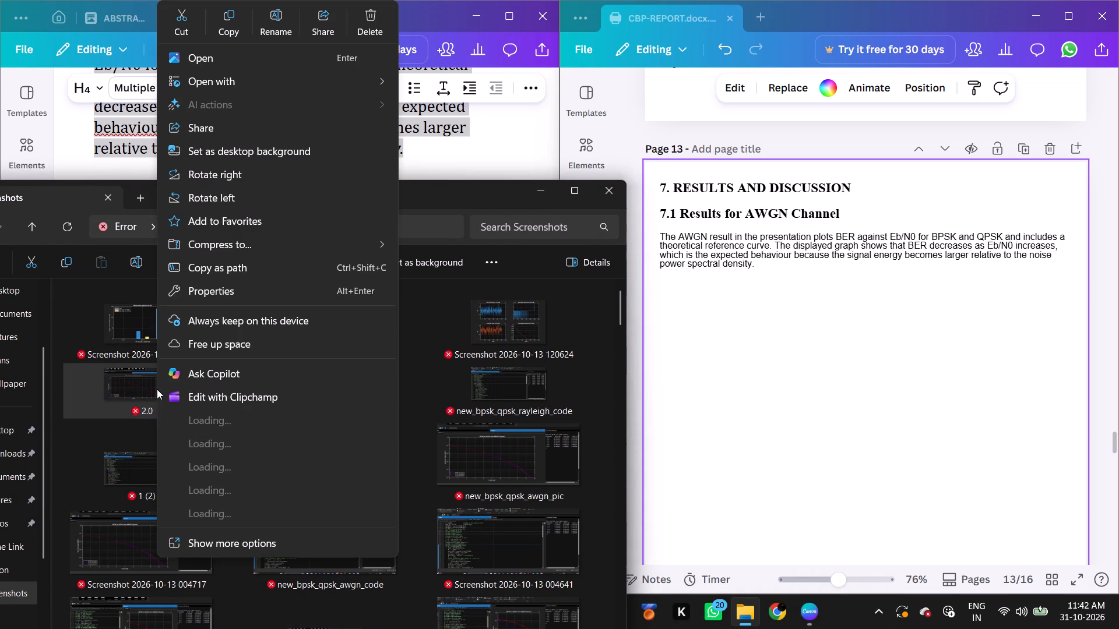
{"action": "left_click", "coordinate": [231, 25]}
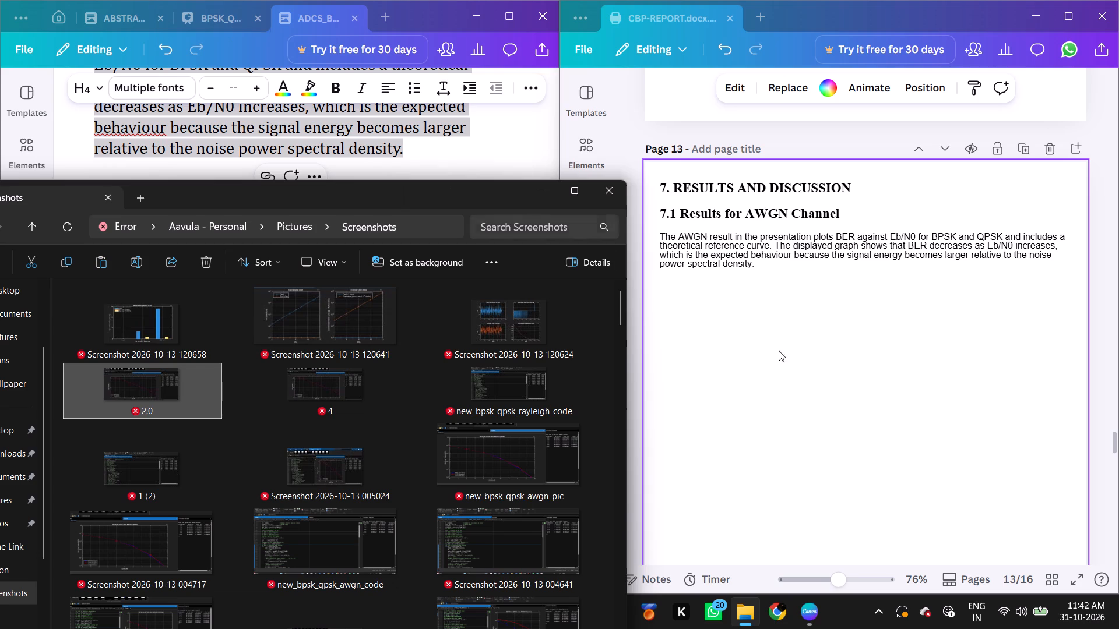
{"action": "left_click", "coordinate": [938, 438]}
{"action": "left_click", "coordinate": [887, 367]}
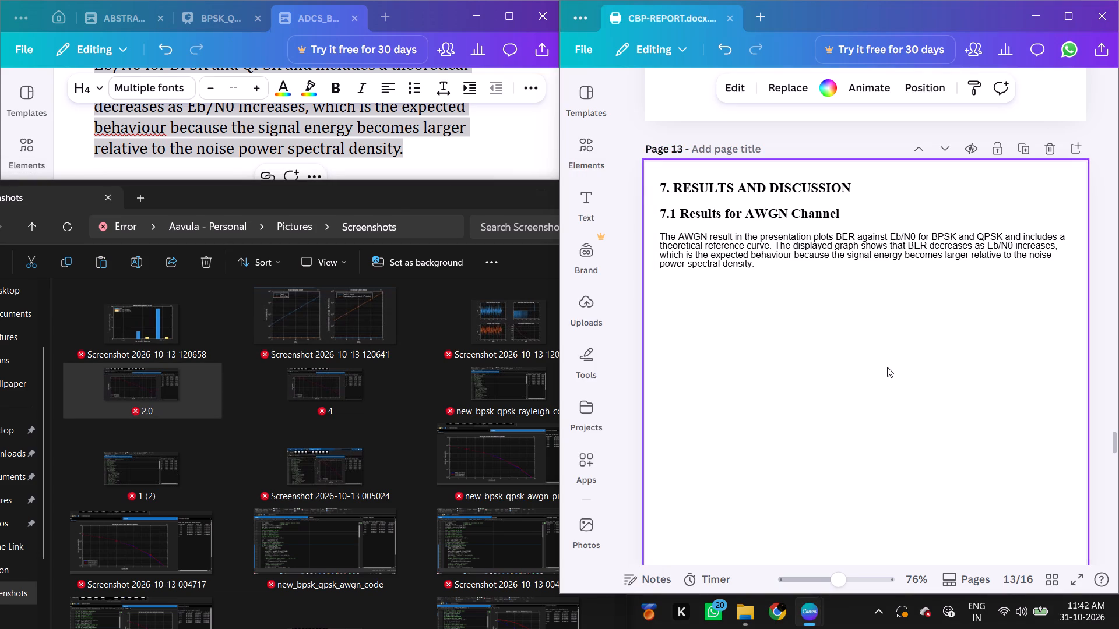
{"action": "left_click", "coordinate": [887, 367]}
{"action": "left_click", "coordinate": [797, 278]}
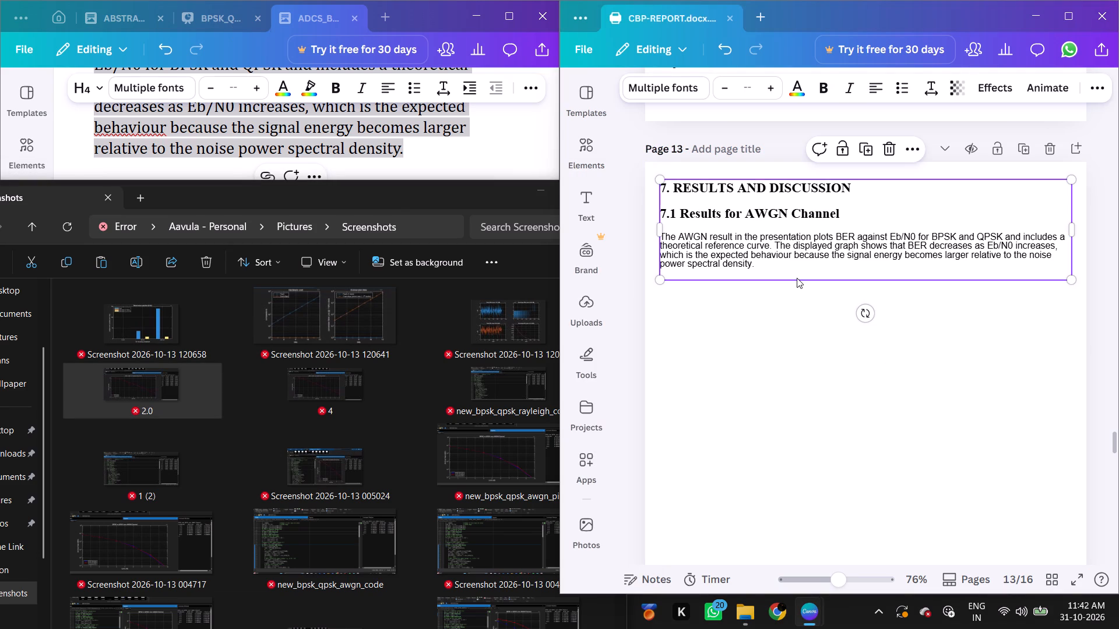
{"action": "left_click", "coordinate": [797, 333]}
{"action": "key", "text": "ctrl+v"}
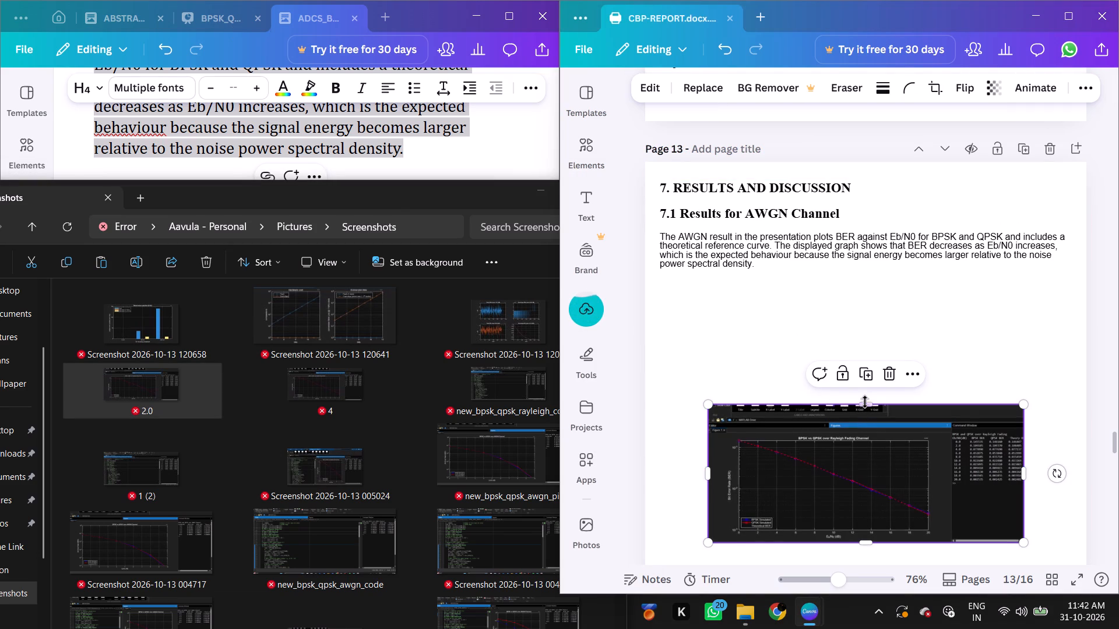
Crop the pasted image 2.0 to its BER graph alone and place it directly below the 7.1 AWGN paragraph.
{"action": "left_click_drag", "start_coordinate": [865, 401], "coordinate": [865, 422]}
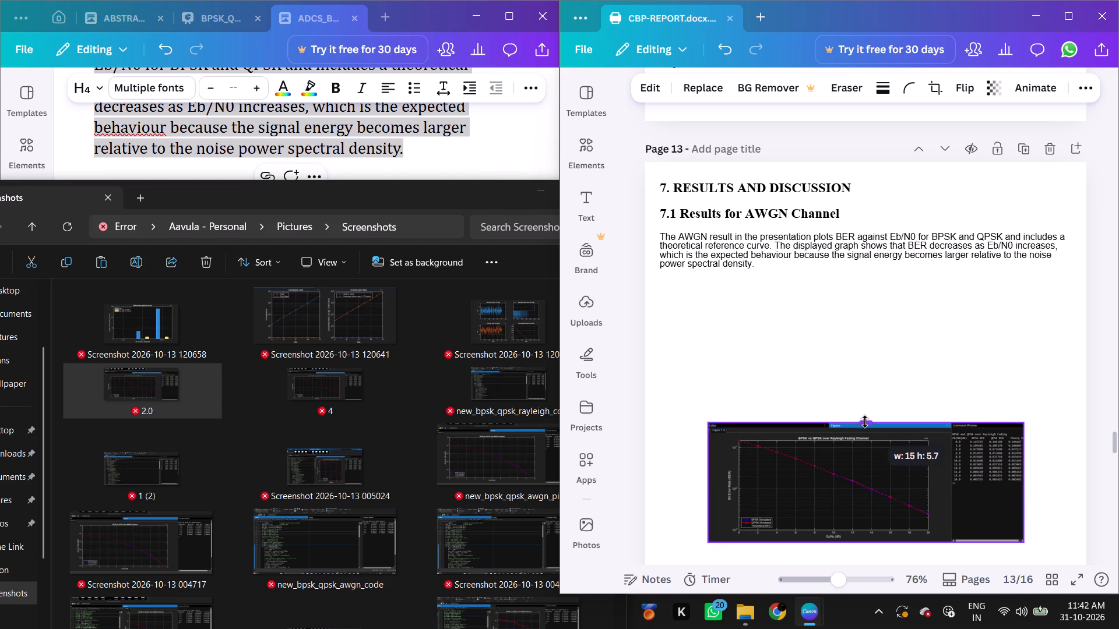
{"action": "left_click_drag", "start_coordinate": [865, 422], "coordinate": [865, 425]}
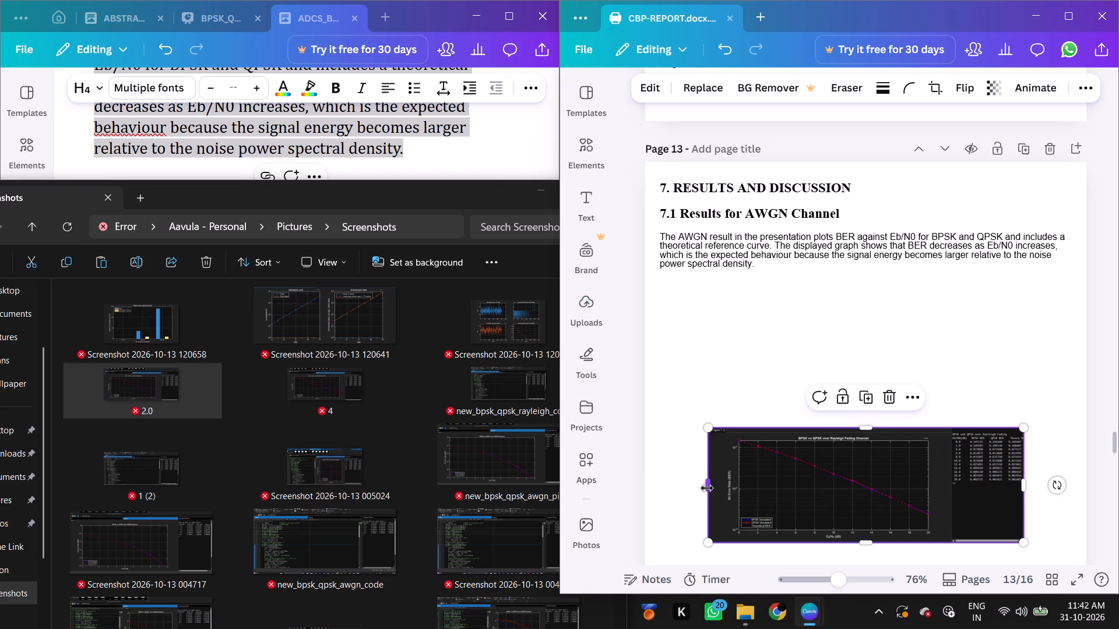
{"action": "left_click_drag", "start_coordinate": [707, 488], "coordinate": [722, 492]}
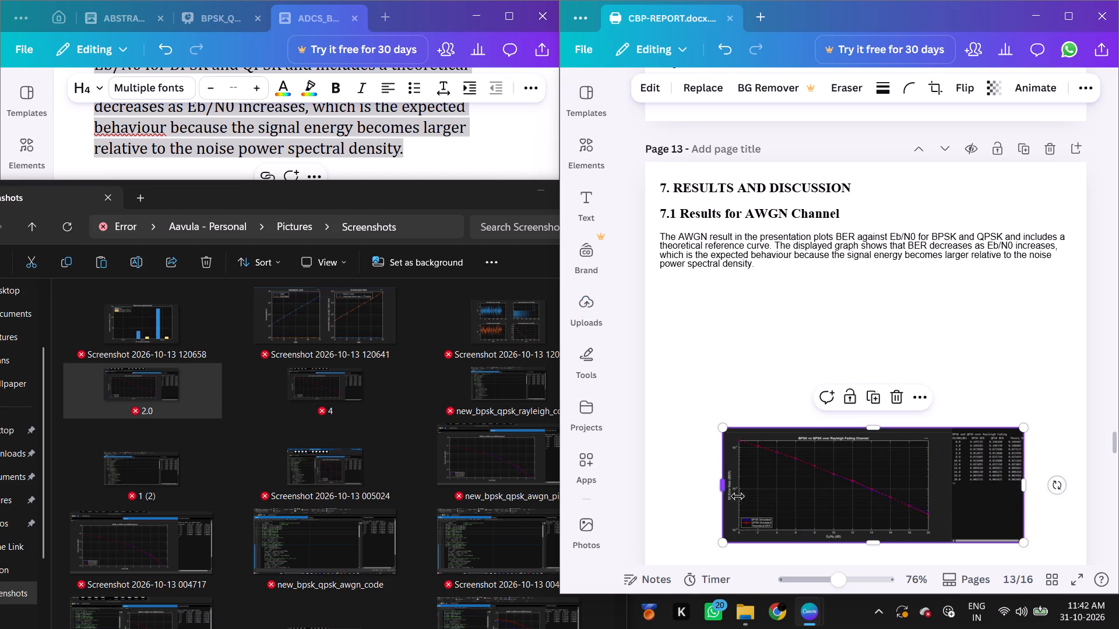
{"action": "left_click", "coordinate": [877, 427]}
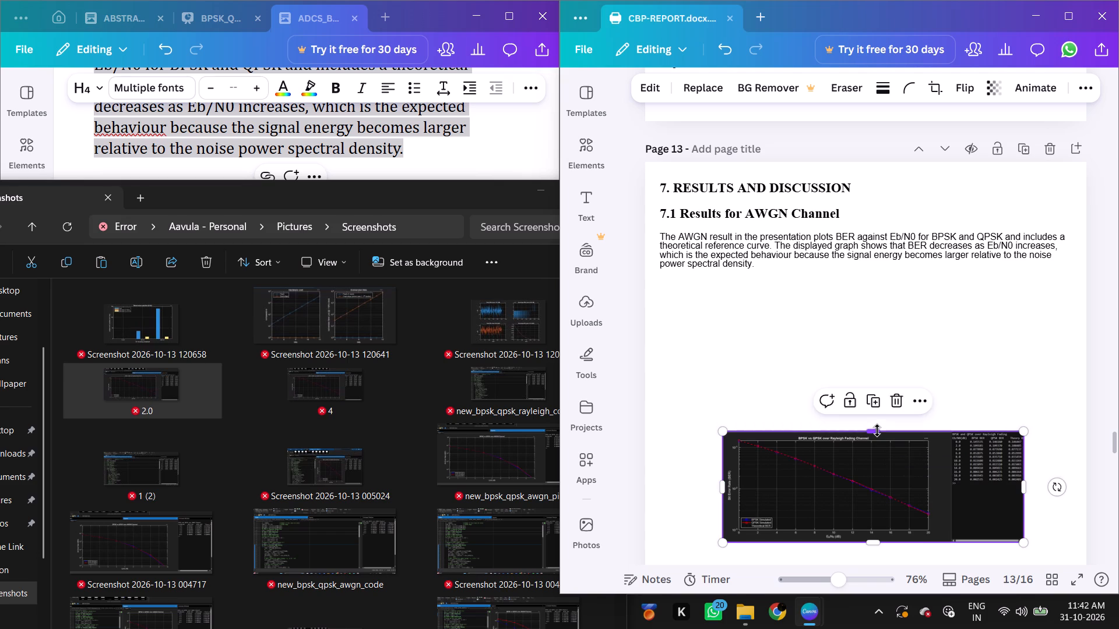
{"action": "left_click", "coordinate": [925, 361]}
{"action": "left_click_drag", "start_coordinate": [889, 462], "coordinate": [848, 317]}
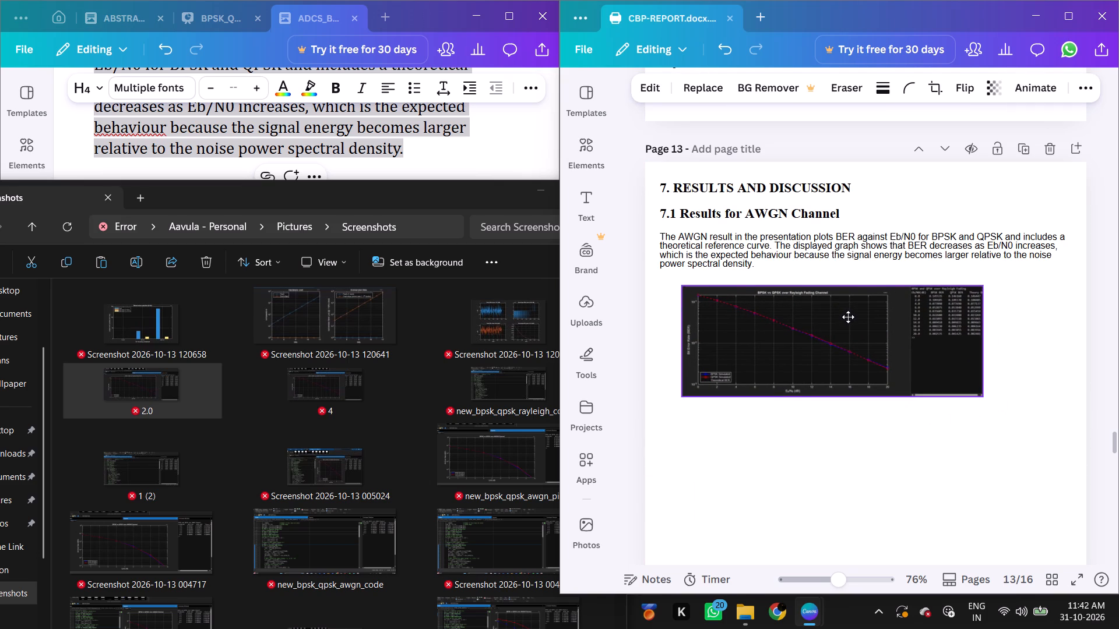
{"action": "left_click_drag", "start_coordinate": [848, 317], "coordinate": [836, 312]}
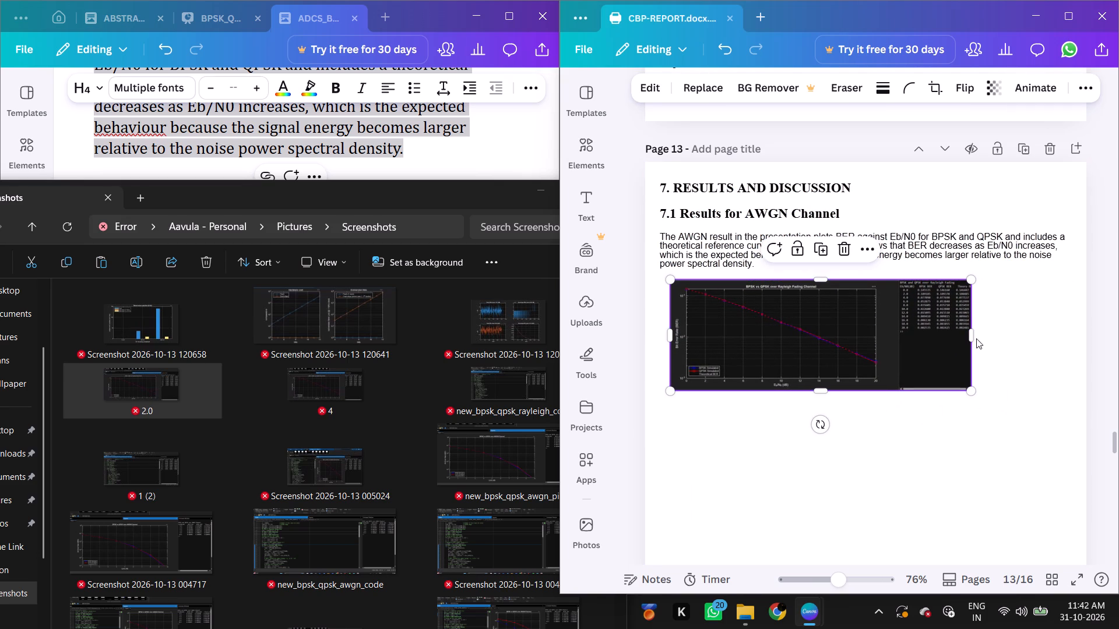
{"action": "left_click_drag", "start_coordinate": [974, 338], "coordinate": [885, 335]}
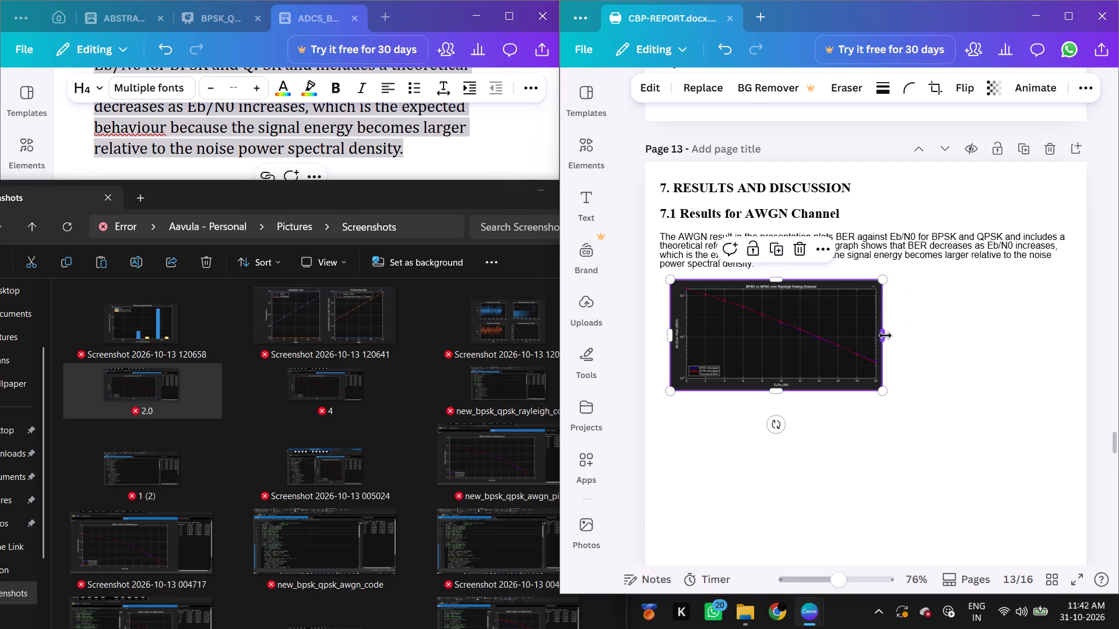
{"action": "left_click", "coordinate": [957, 357]}
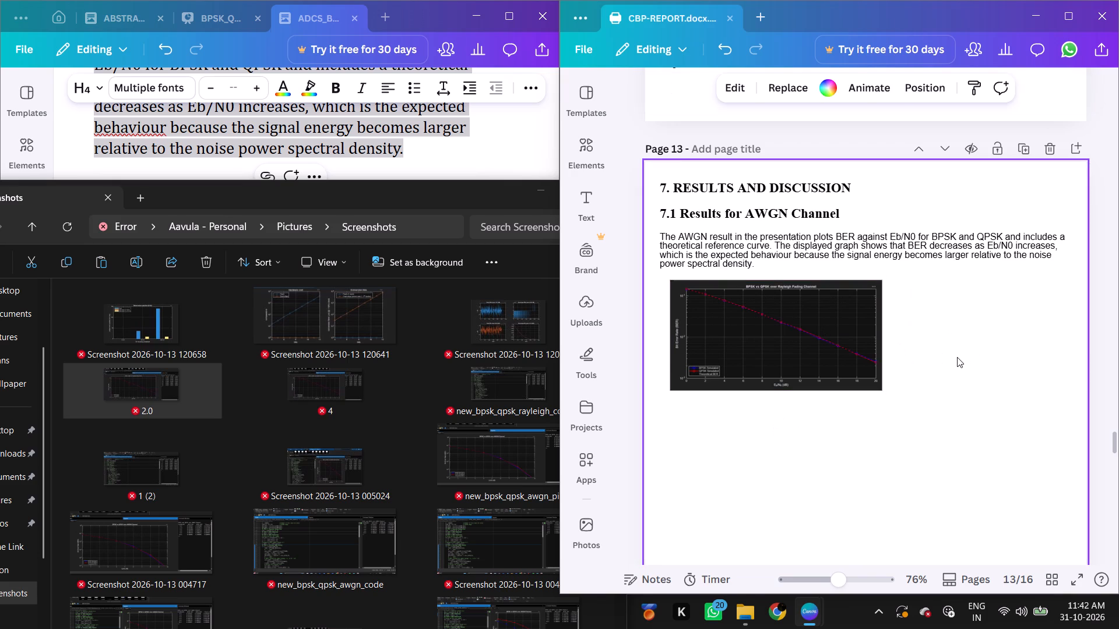
Paste a second copy of image 2.0 below the graph on page 13 and enlarge it past the page width.
{"action": "left_click", "coordinate": [966, 397]}
{"action": "key", "text": "ctrl+v"}
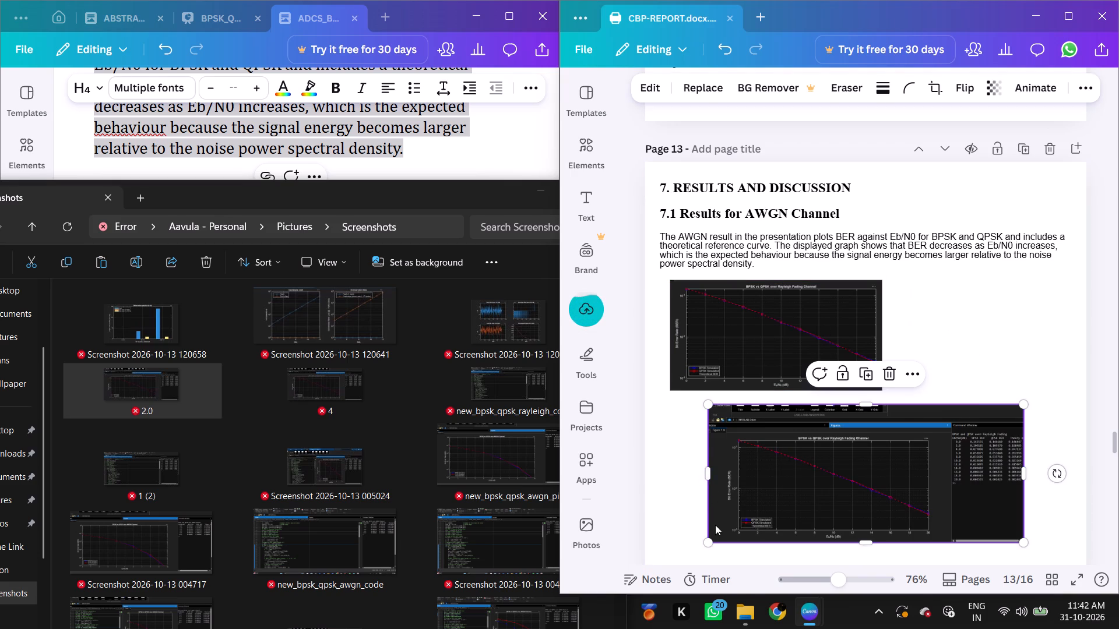
{"action": "left_click_drag", "start_coordinate": [706, 542], "coordinate": [874, 478]}
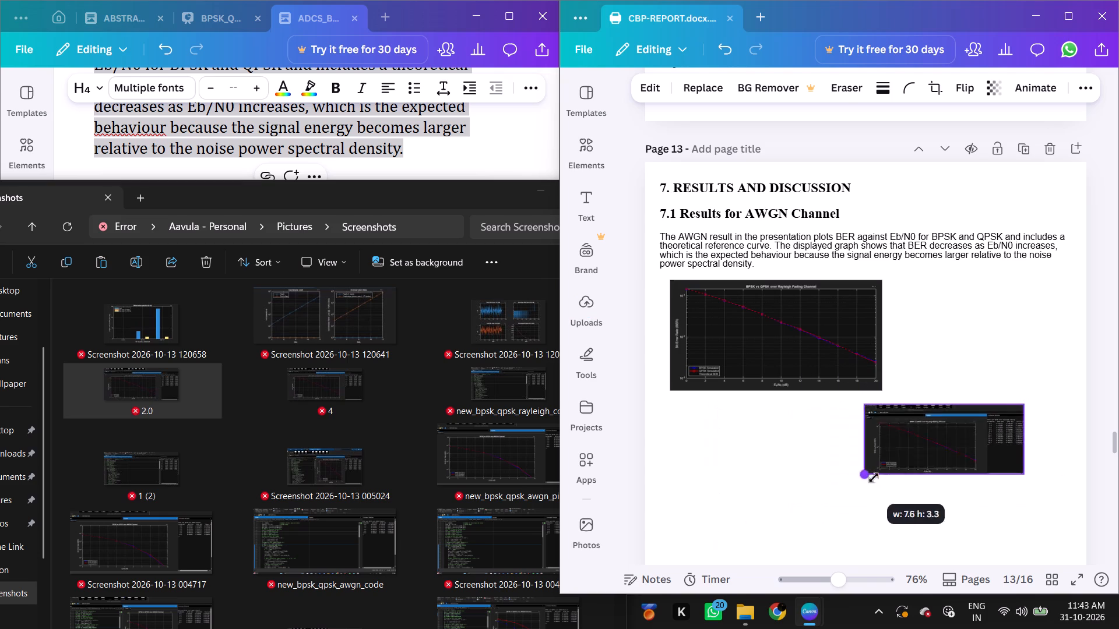
{"action": "left_click_drag", "start_coordinate": [874, 478], "coordinate": [653, 628]}
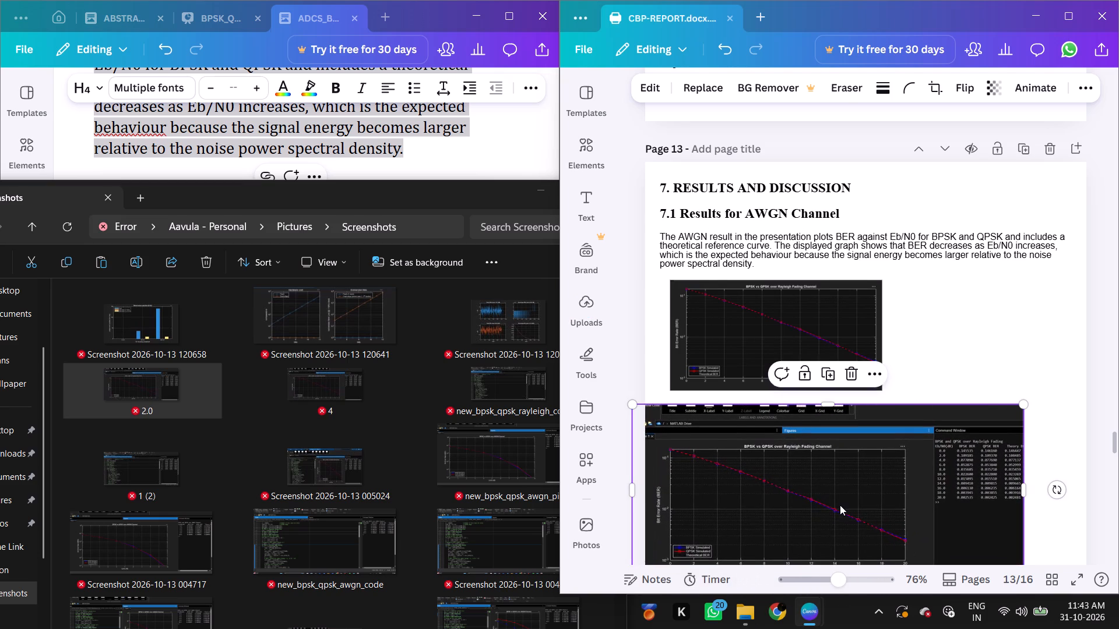
Crop the second copy of image 2.0 to its Command Window BER table, enlarging it so the values are readable.
{"action": "scroll", "coordinate": [840, 505], "scroll_direction": "down", "scroll_amount": 1}
{"action": "left_click_drag", "start_coordinate": [634, 407], "coordinate": [953, 399]}
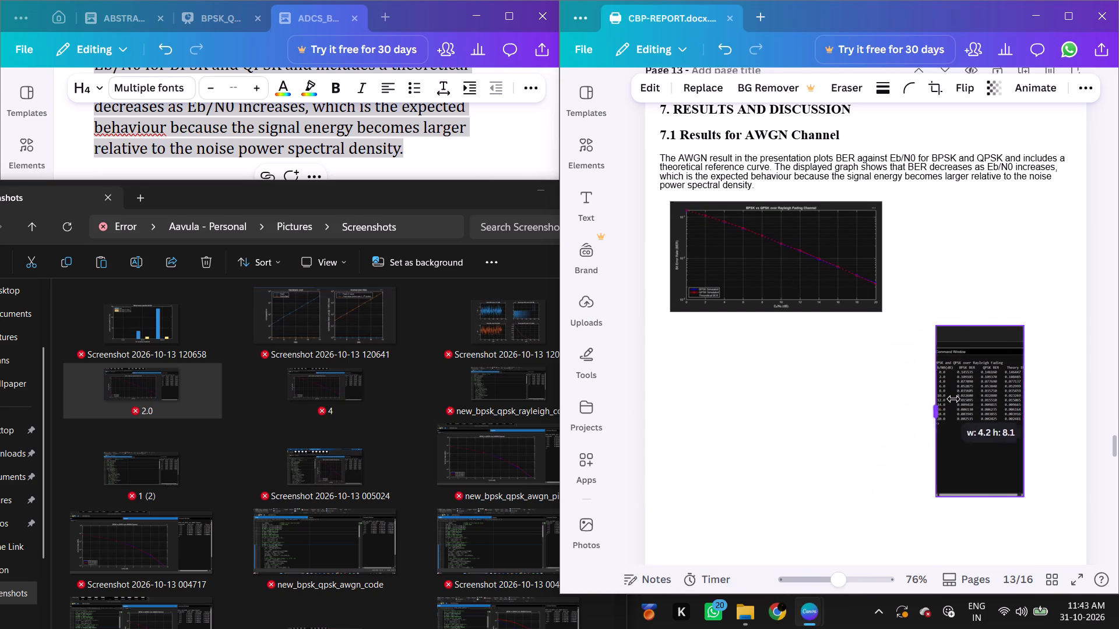
{"action": "left_click_drag", "start_coordinate": [953, 399], "coordinate": [926, 413]}
{"action": "left_click_drag", "start_coordinate": [928, 496], "coordinate": [833, 554]}
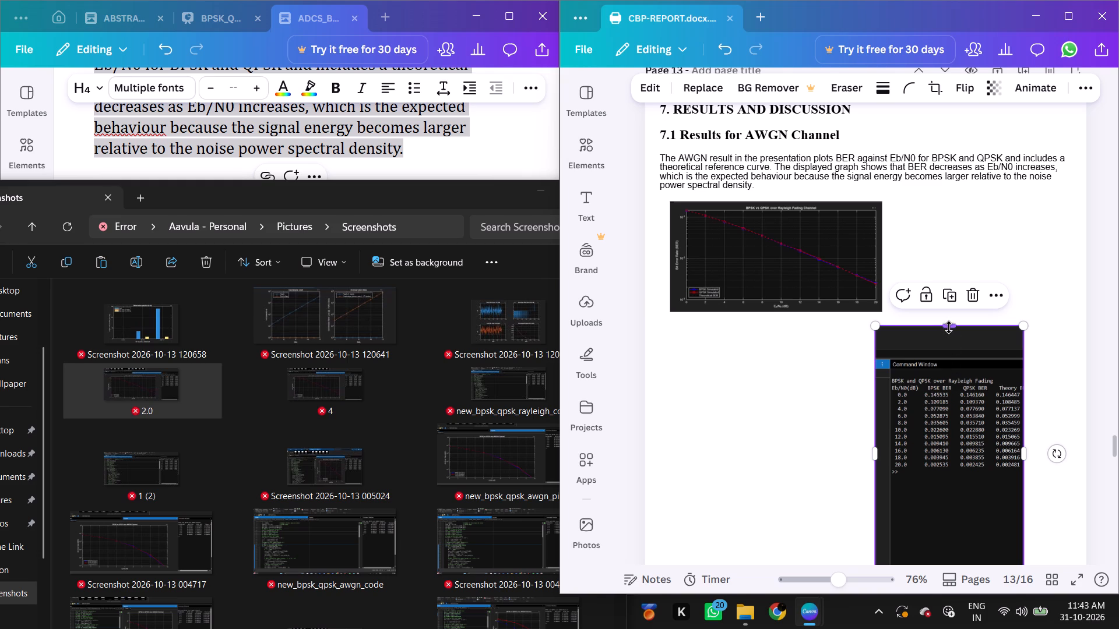
{"action": "left_click_drag", "start_coordinate": [949, 327], "coordinate": [948, 356]}
{"action": "scroll", "coordinate": [846, 445], "scroll_direction": "down", "scroll_amount": 1}
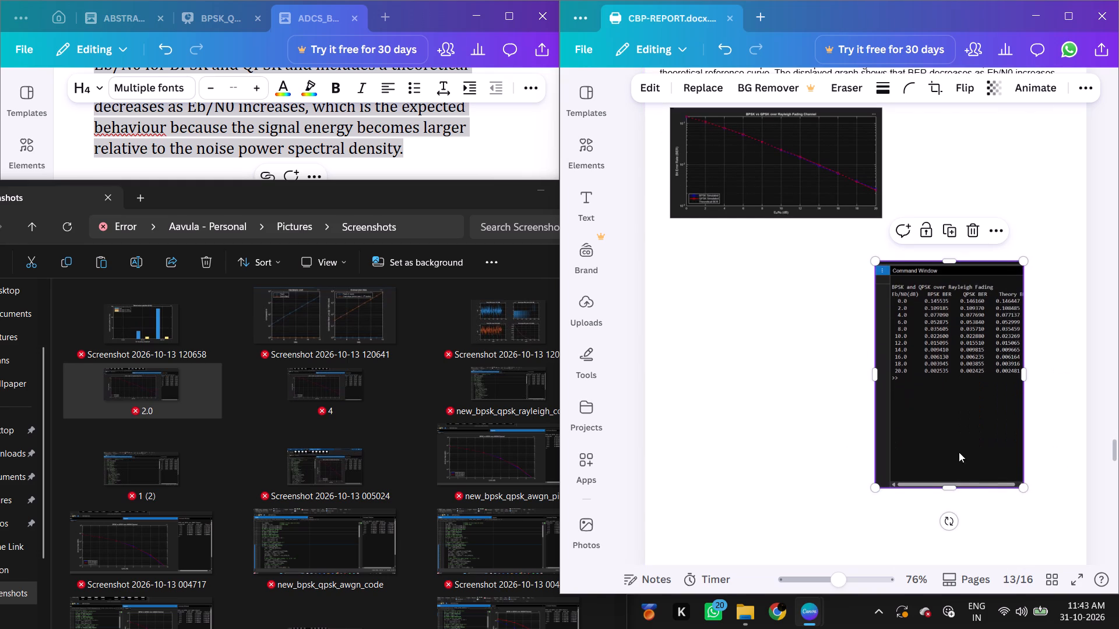
{"action": "left_click_drag", "start_coordinate": [953, 491], "coordinate": [952, 390]}
{"action": "left_click_drag", "start_coordinate": [1022, 321], "coordinate": [1036, 323]}
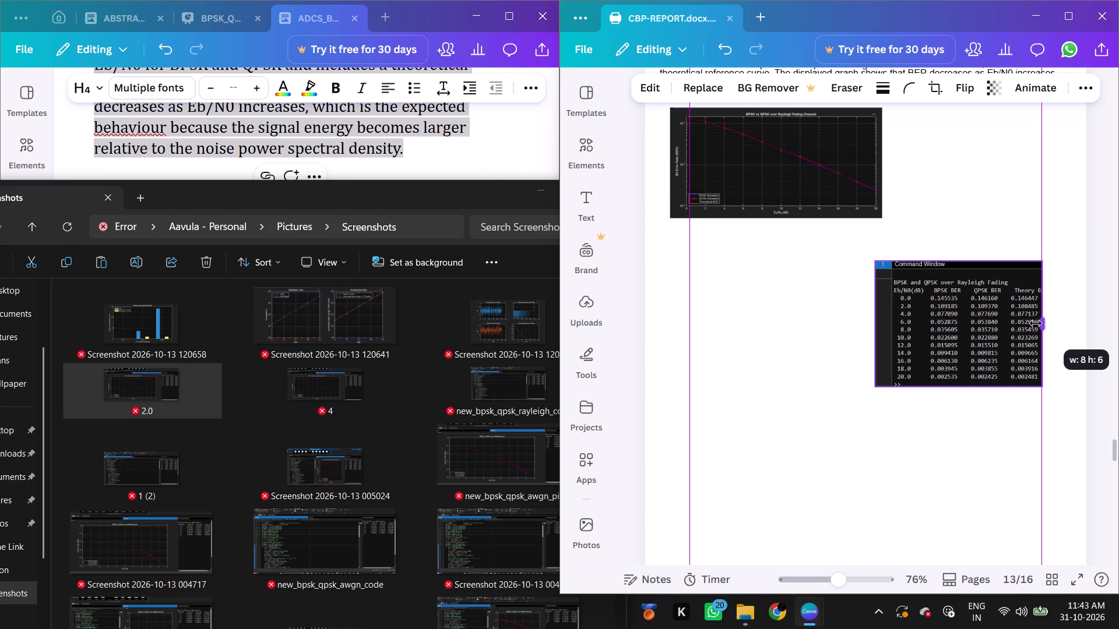
{"action": "left_click_drag", "start_coordinate": [1036, 323], "coordinate": [1023, 326]}
{"action": "left_click", "coordinate": [764, 386]}
Enlarge the cropped BER graph on page 13 to nearly the full text width and position it just below the AWGN paragraph.
{"action": "scroll", "coordinate": [764, 386], "scroll_direction": "up", "scroll_amount": 1}
{"action": "left_click", "coordinate": [814, 265]}
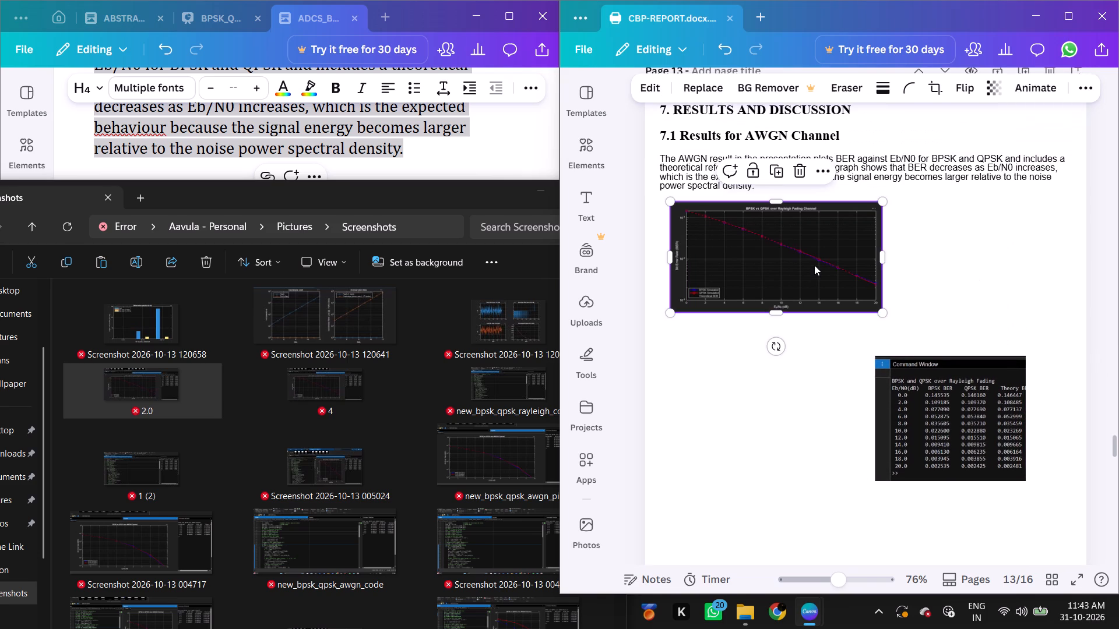
{"action": "left_click_drag", "start_coordinate": [882, 312], "coordinate": [926, 352]}
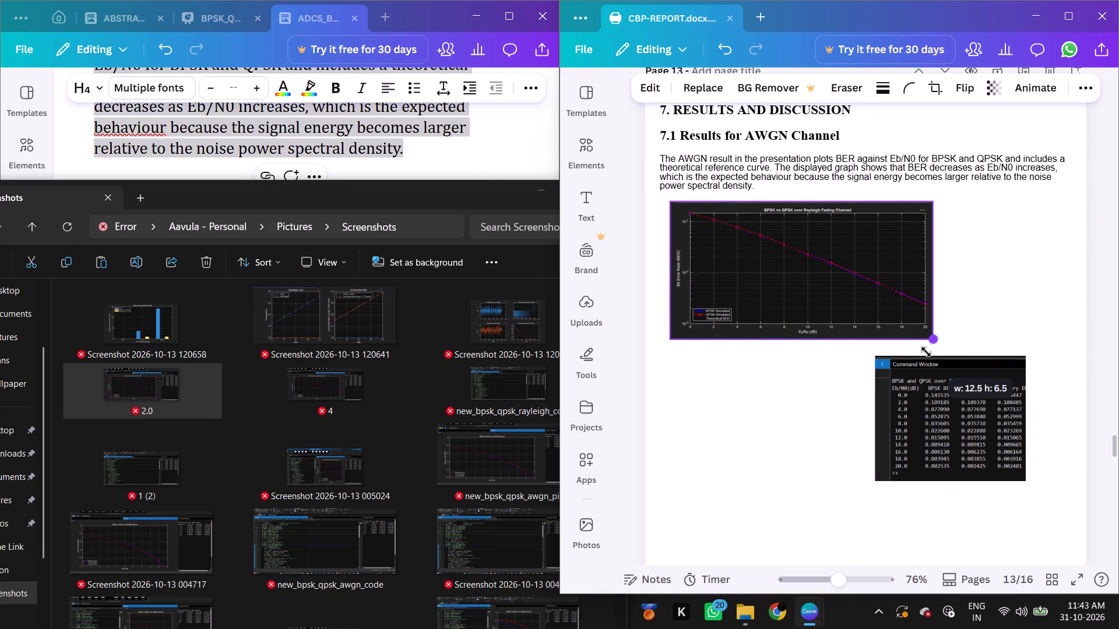
{"action": "left_click_drag", "start_coordinate": [926, 352], "coordinate": [974, 355]}
{"action": "left_click", "coordinate": [810, 410]}
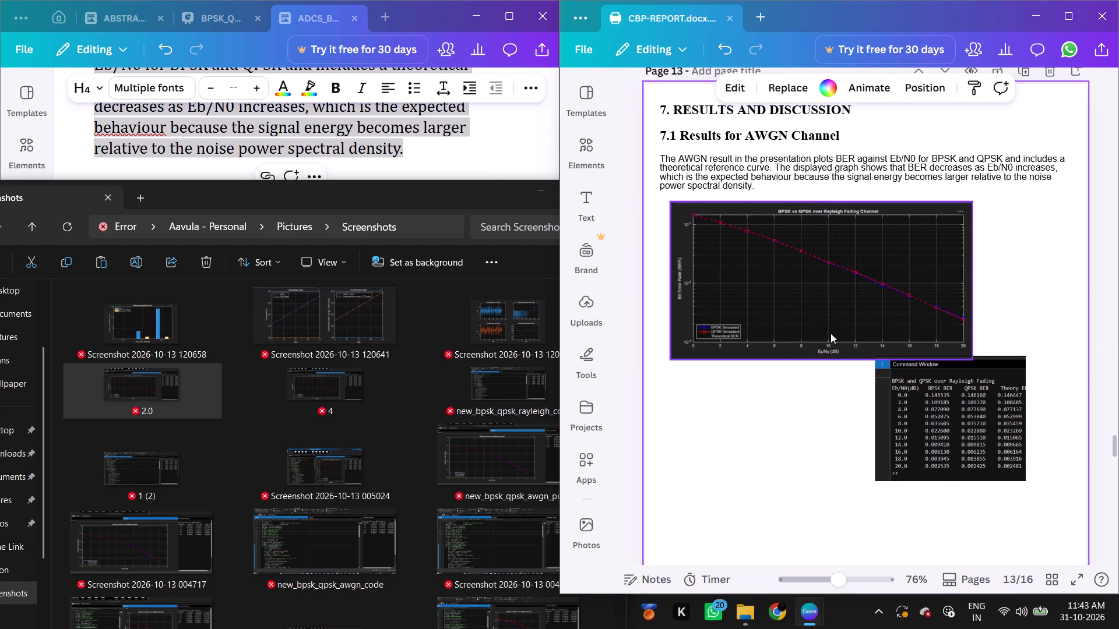
{"action": "left_click_drag", "start_coordinate": [832, 324], "coordinate": [874, 319]}
{"action": "left_click_drag", "start_coordinate": [720, 354], "coordinate": [685, 393]}
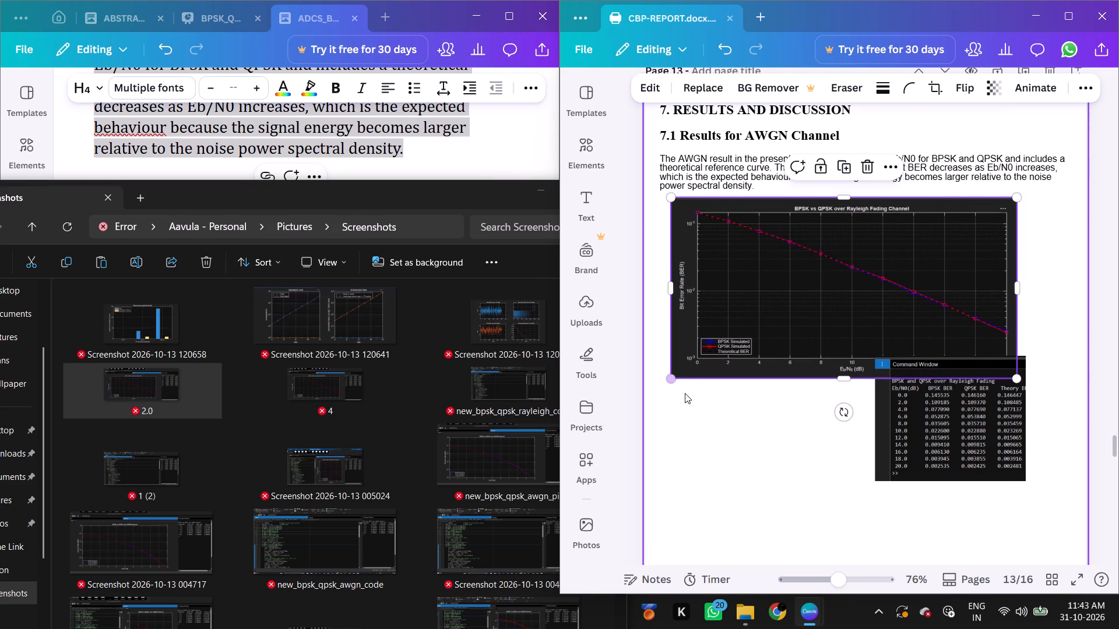
{"action": "left_click", "coordinate": [720, 431]}
{"action": "left_click", "coordinate": [695, 355]}
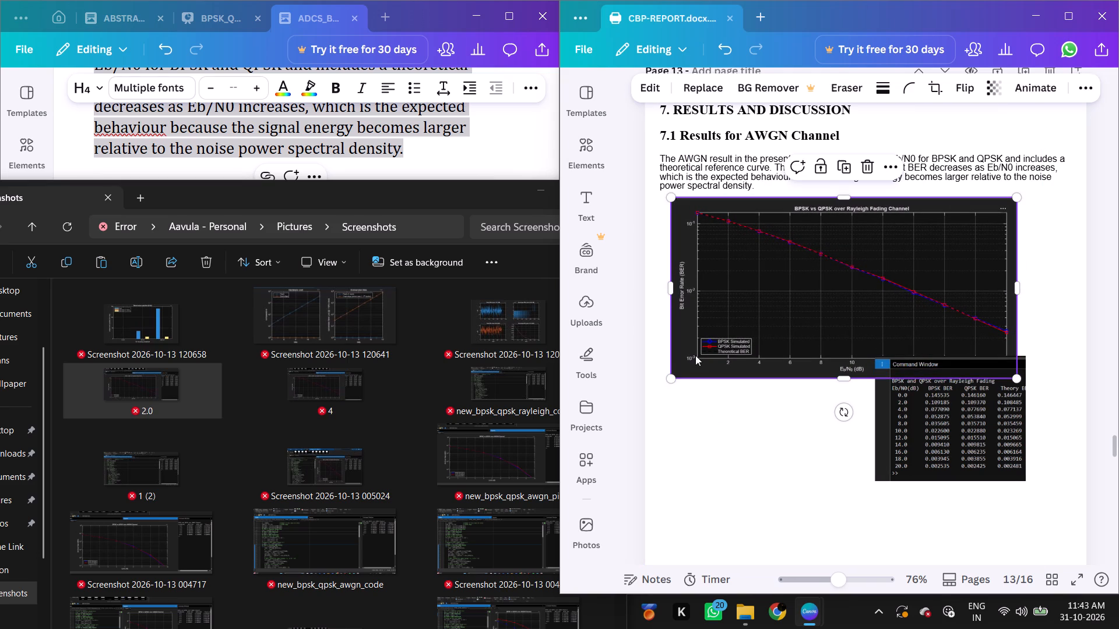
{"action": "left_click_drag", "start_coordinate": [669, 380], "coordinate": [625, 423]}
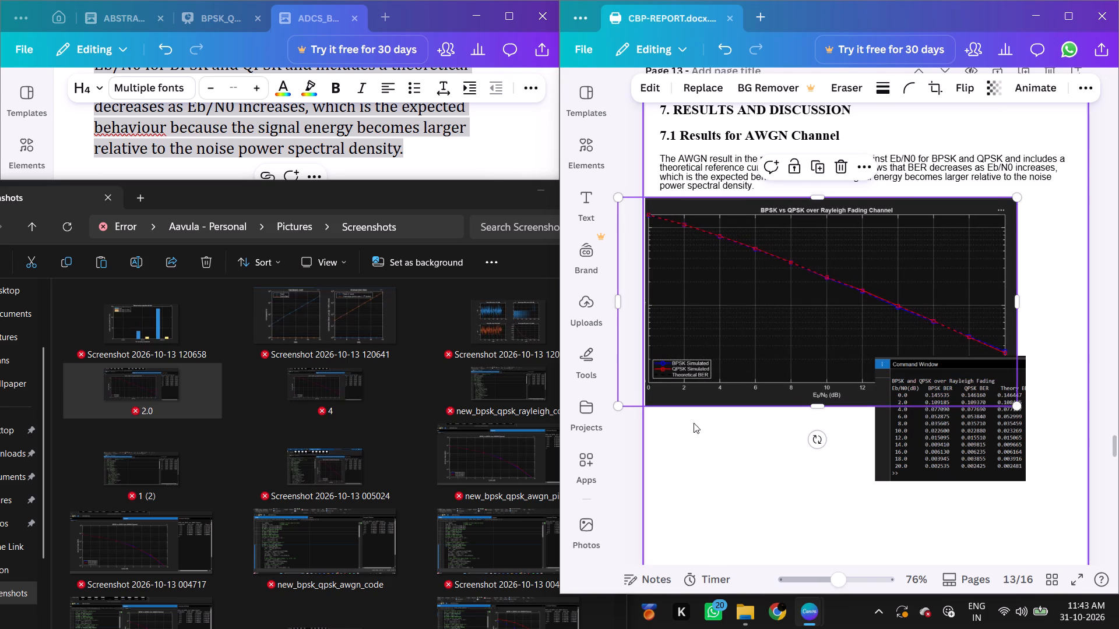
{"action": "left_click", "coordinate": [759, 456]}
{"action": "left_click_drag", "start_coordinate": [790, 356], "coordinate": [868, 357]}
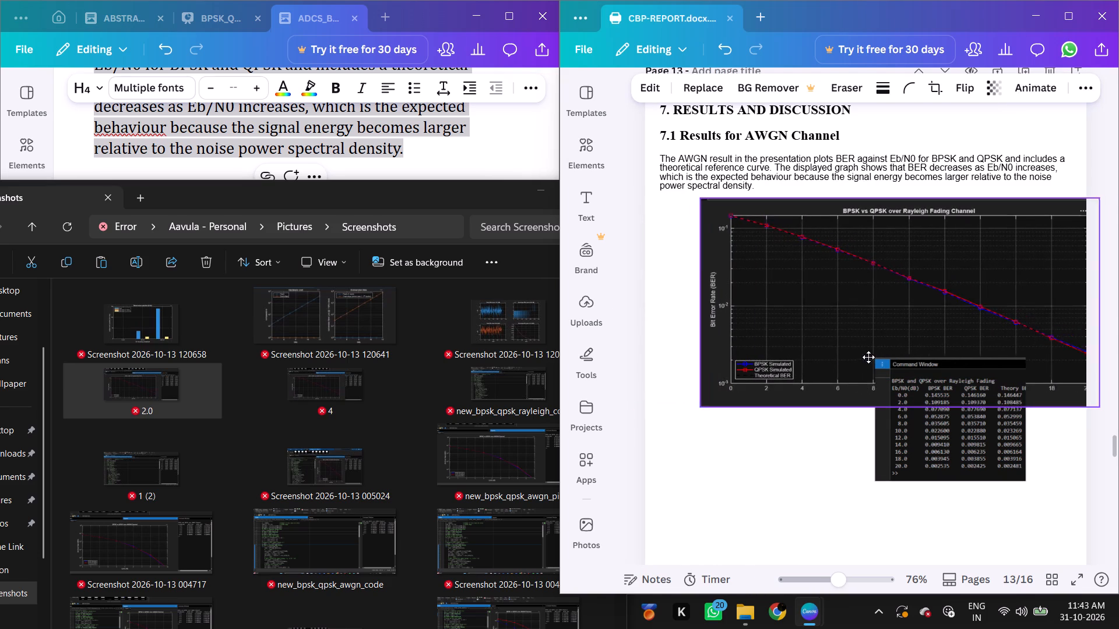
{"action": "left_click_drag", "start_coordinate": [868, 357], "coordinate": [835, 358]}
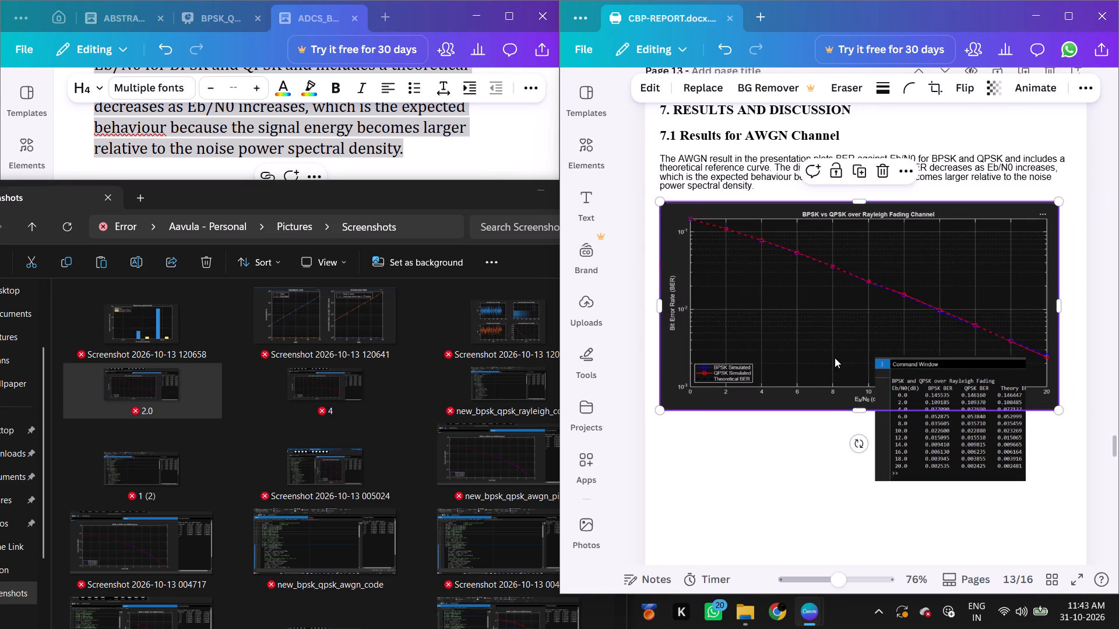
{"action": "left_click_drag", "start_coordinate": [662, 412], "coordinate": [673, 404]}
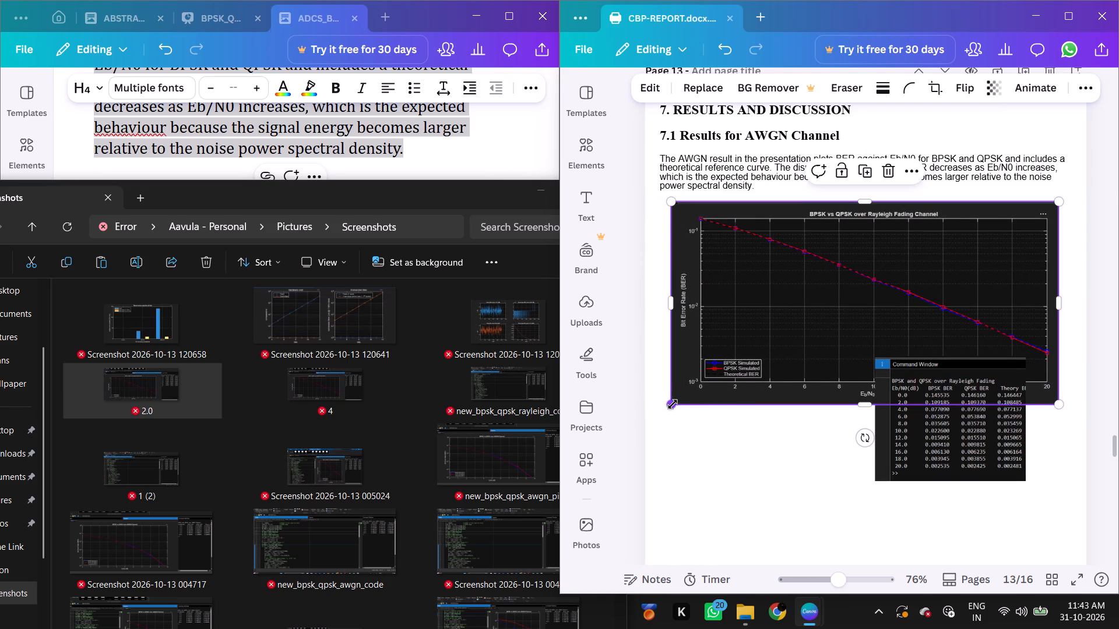
{"action": "left_click", "coordinate": [717, 436]}
{"action": "left_click", "coordinate": [823, 331]}
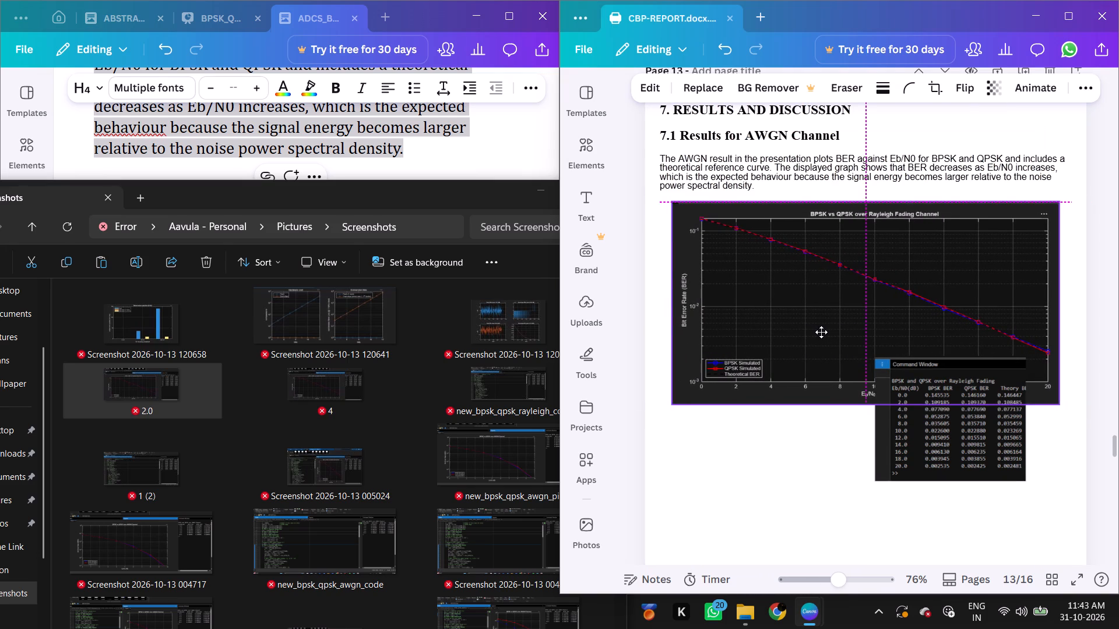
{"action": "left_click", "coordinate": [796, 434]}
Move the Command Window BER table image clear of the graph and centre it beneath the graph on page 13.
{"action": "scroll", "coordinate": [796, 434], "scroll_direction": "down", "scroll_amount": 1}
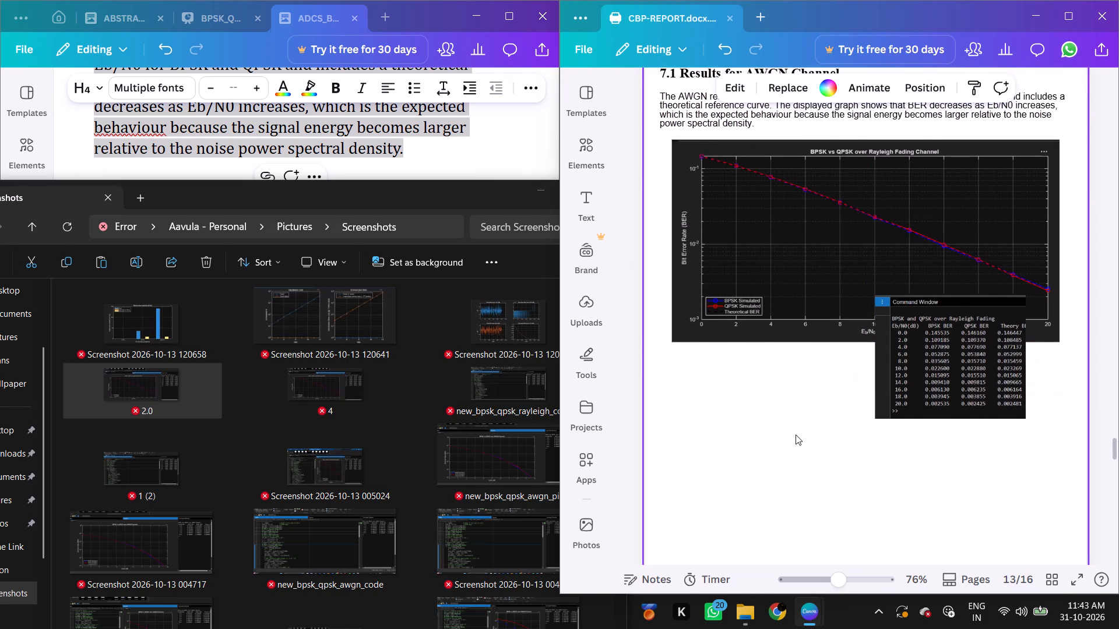
{"action": "left_click_drag", "start_coordinate": [954, 360], "coordinate": [877, 424]}
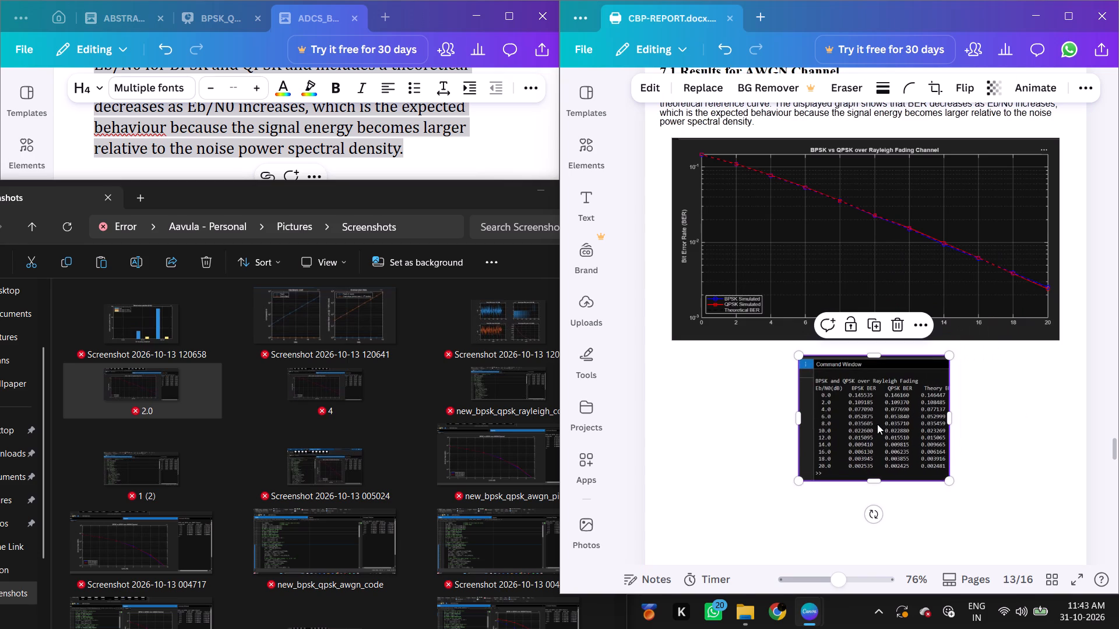
{"action": "left_click", "coordinate": [711, 446]}
Copy the ADCS caption "Fig. 6. BPSK and QPSK BER comparison over the AWGN channel with MATLAB command-window values", leaving out the source note.
{"action": "scroll", "coordinate": [711, 446], "scroll_direction": "down", "scroll_amount": 3}
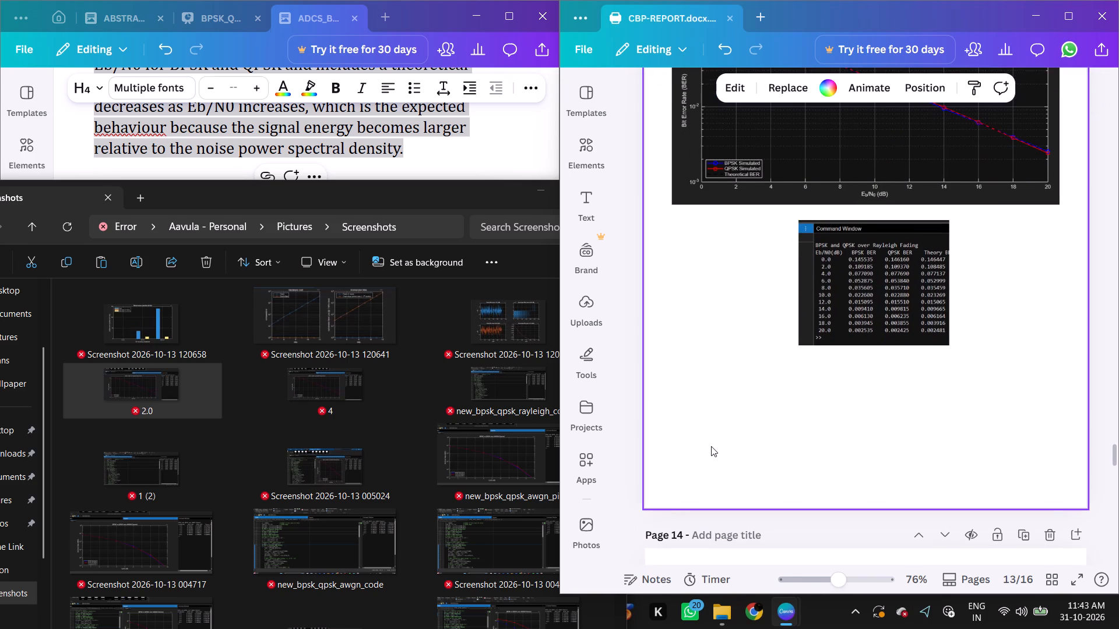
{"action": "left_click_drag", "start_coordinate": [471, 186], "coordinate": [462, 565]}
{"action": "scroll", "coordinate": [456, 514], "scroll_direction": "down", "scroll_amount": 1}
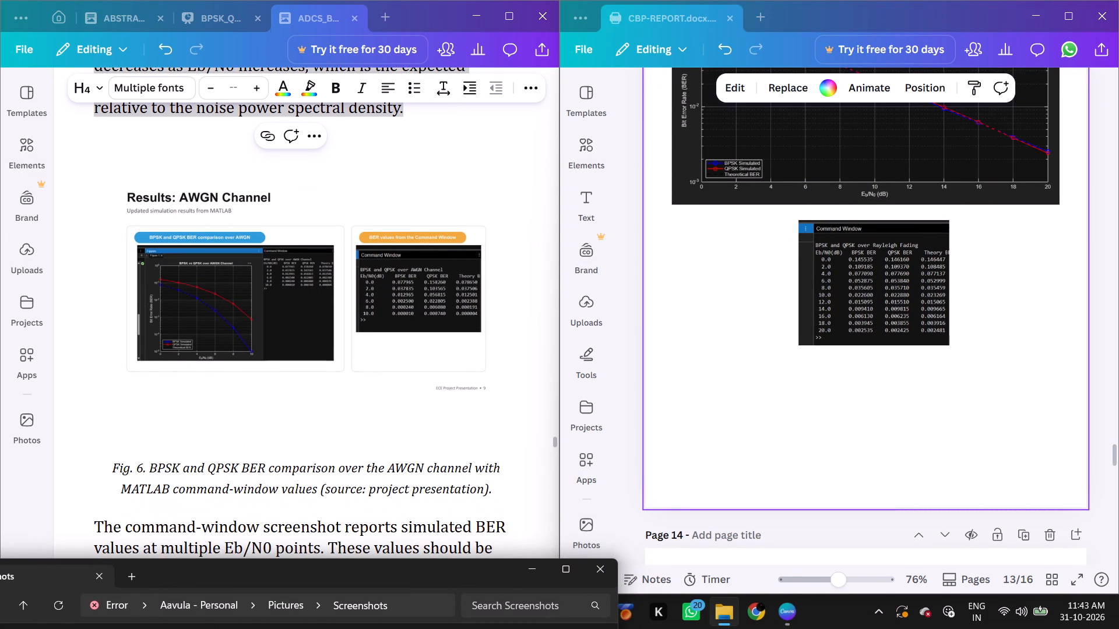
{"action": "left_click_drag", "start_coordinate": [318, 485], "coordinate": [286, 478]}
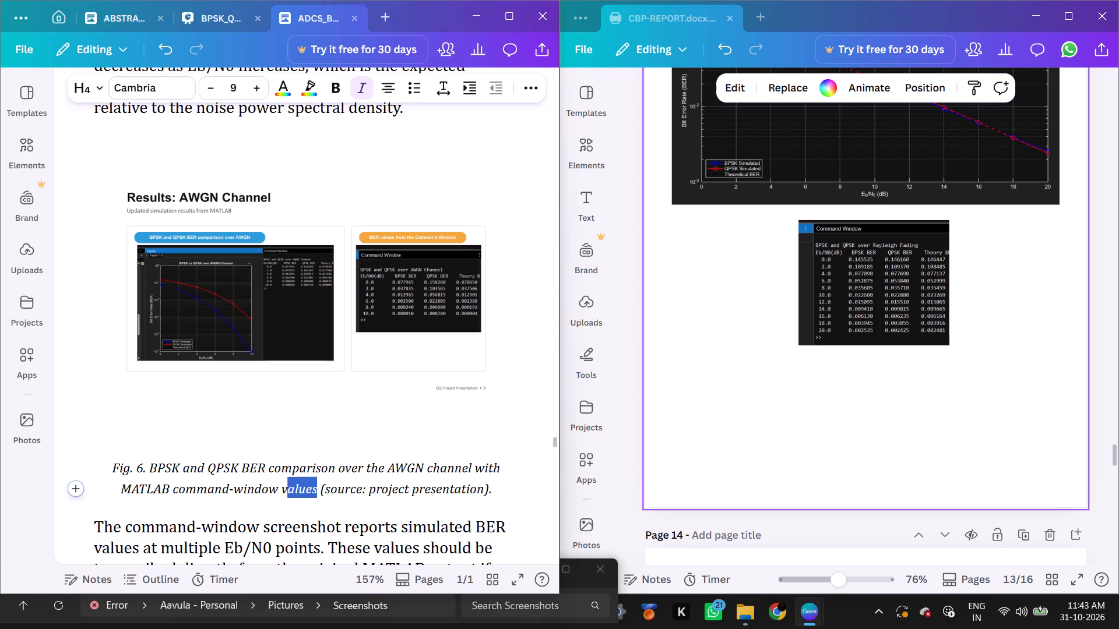
{"action": "left_click_drag", "start_coordinate": [286, 478], "coordinate": [100, 451]}
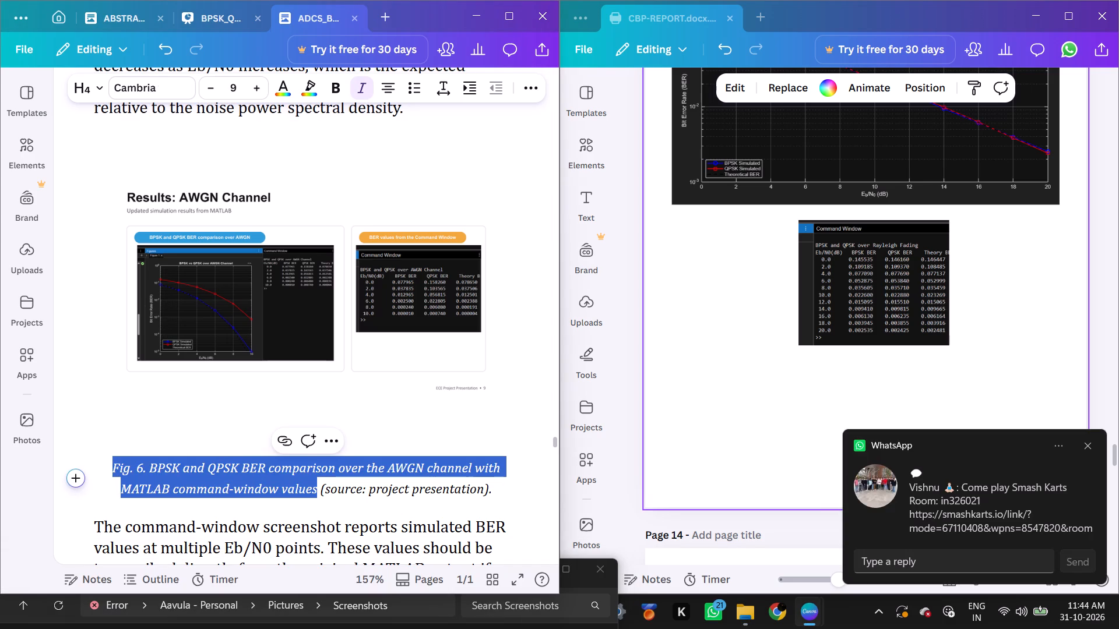
{"action": "key", "text": "ctrl+c"}
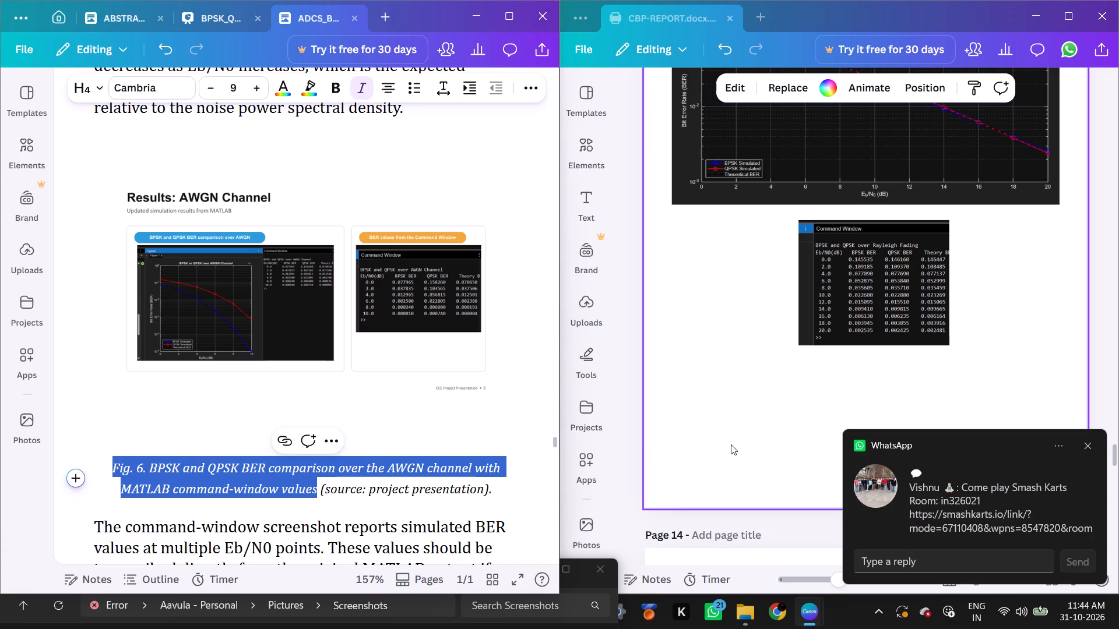
Italicise the whole Fig. 4 caption about implementation progress at the bottom of page 12.
{"action": "left_click", "coordinate": [731, 440]}
{"action": "scroll", "coordinate": [731, 440], "scroll_direction": "up", "scroll_amount": 3}
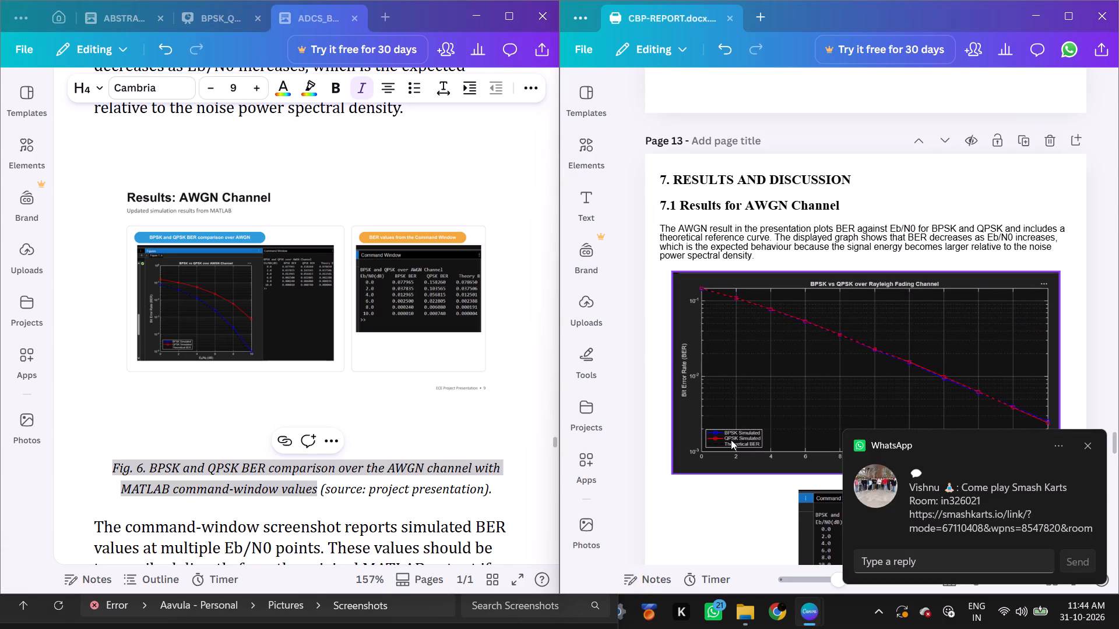
{"action": "left_click", "coordinate": [800, 248]}
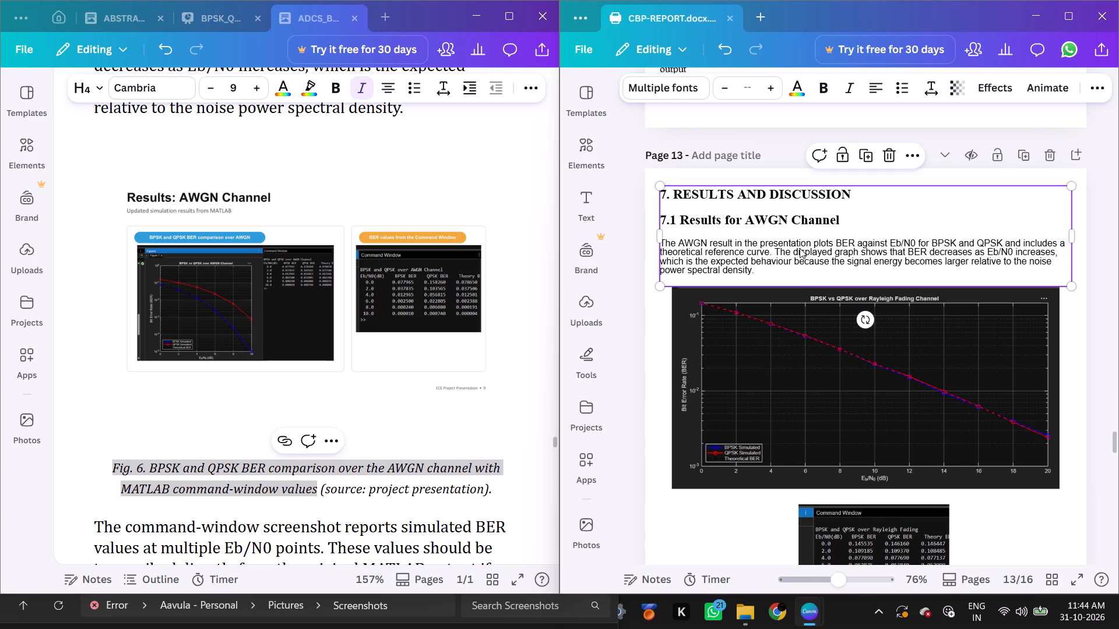
{"action": "scroll", "coordinate": [819, 233], "scroll_direction": "up", "scroll_amount": 2}
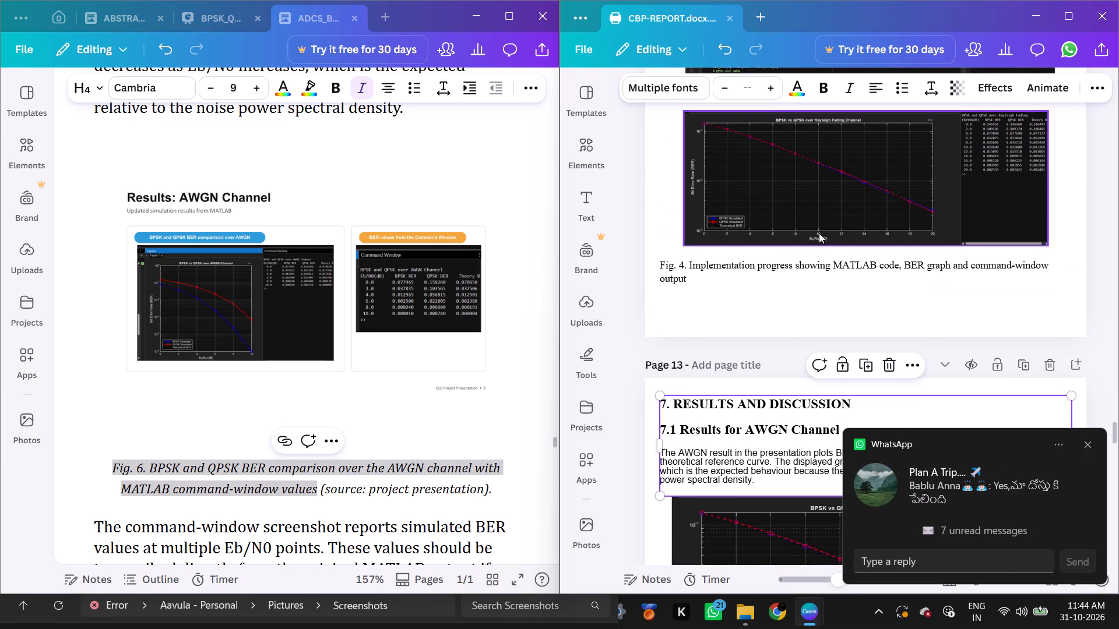
{"action": "left_click", "coordinate": [807, 282]}
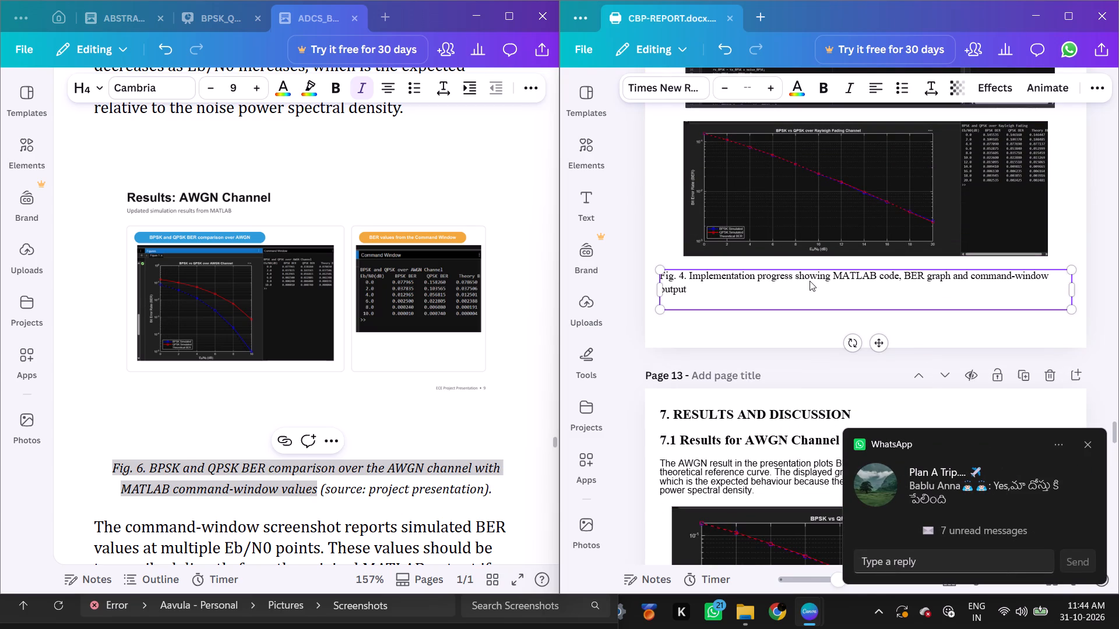
{"action": "left_click", "coordinate": [724, 299]}
{"action": "left_click", "coordinate": [724, 299]}
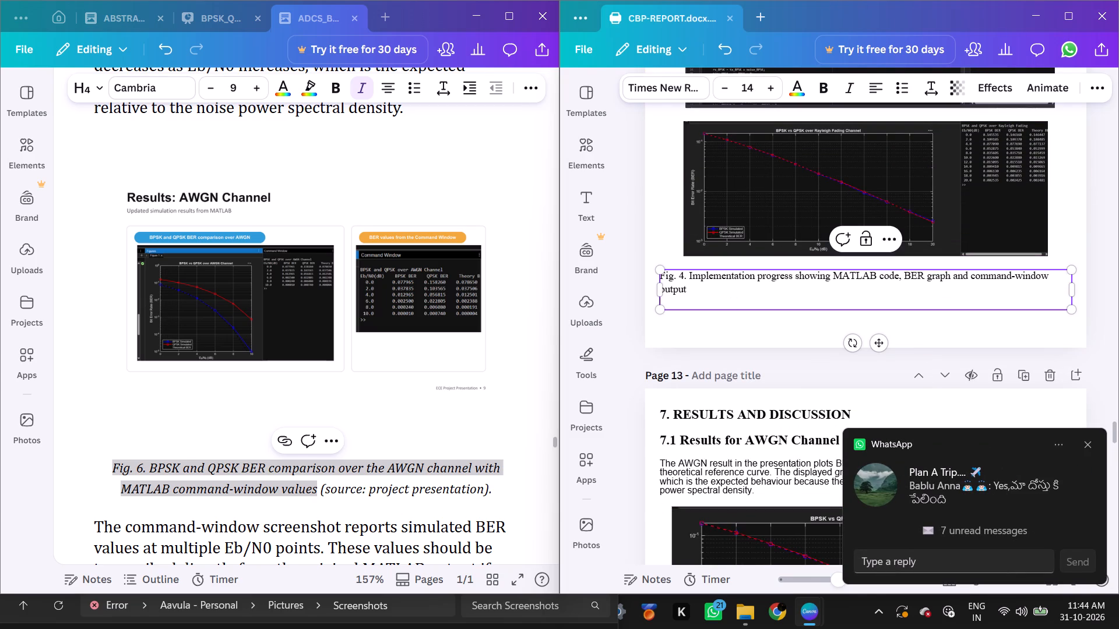
{"action": "double_click", "coordinate": [720, 299]}
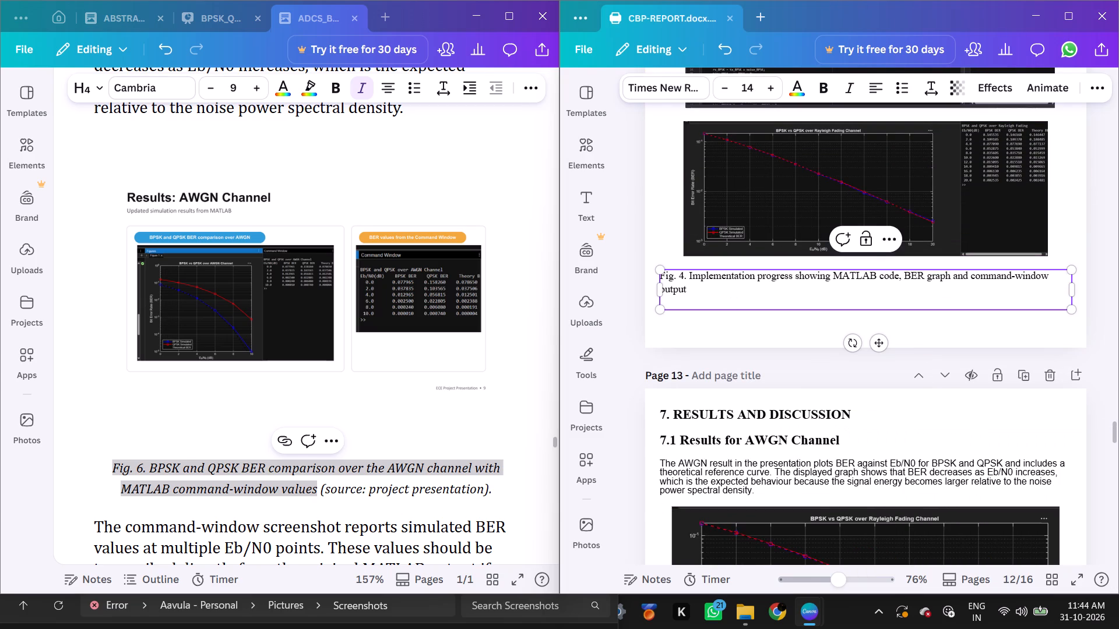
{"action": "key", "text": "ctrl+a"}
{"action": "left_click", "coordinate": [857, 82]}
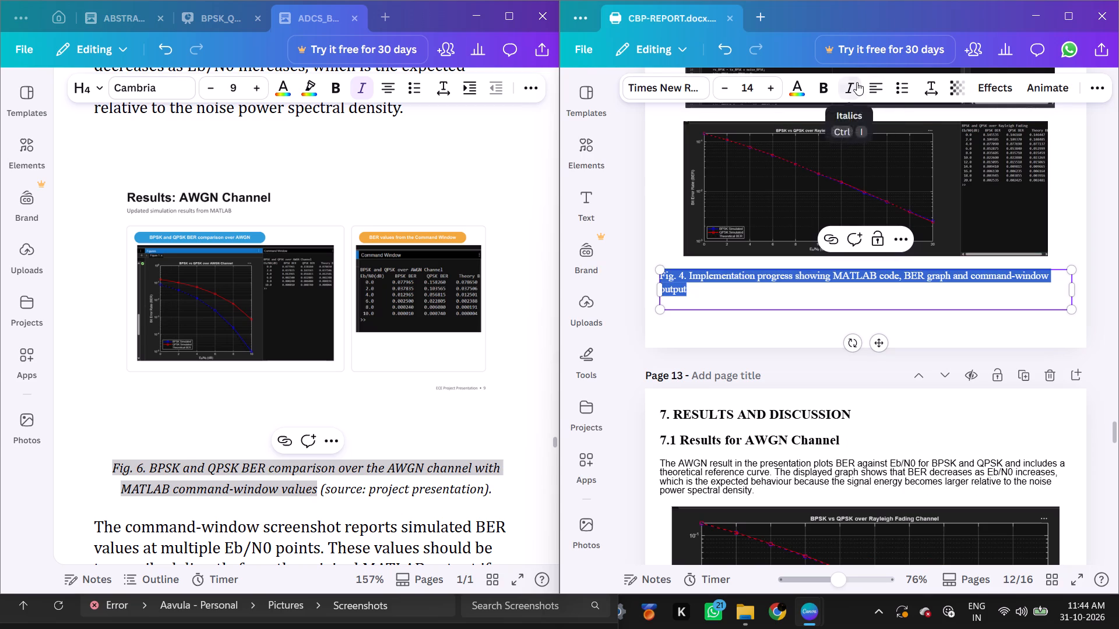
{"action": "left_click", "coordinate": [789, 327]}
Duplicate the italic Fig. 4 caption and place the copy just beneath the Command Window table image on page 13.
{"action": "scroll", "coordinate": [789, 327], "scroll_direction": "down", "scroll_amount": 1}
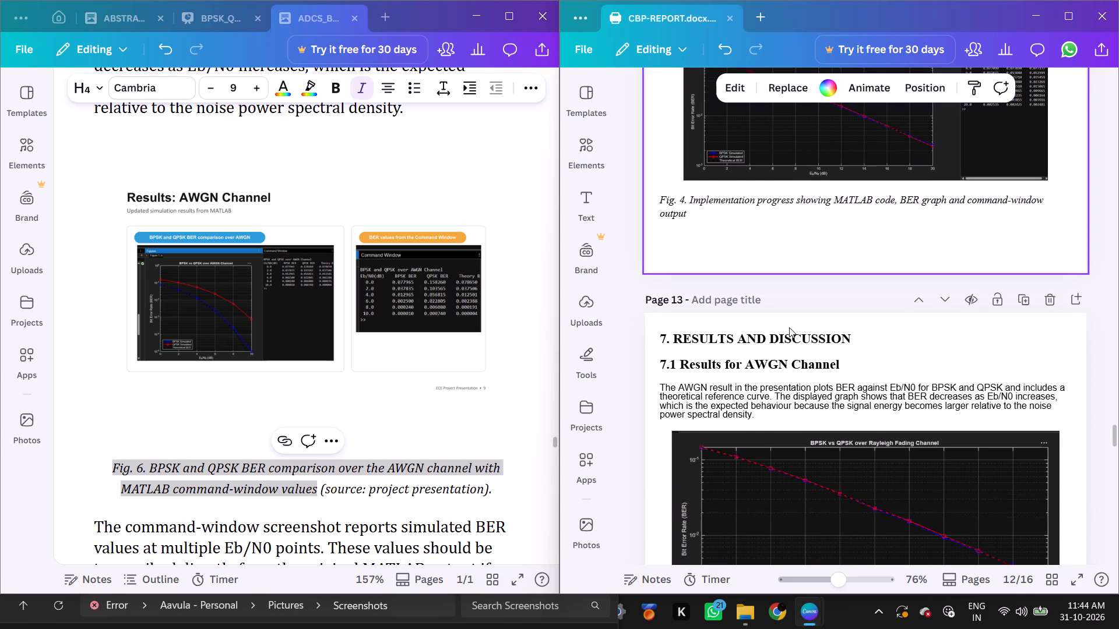
{"action": "scroll", "coordinate": [789, 327], "scroll_direction": "down", "scroll_amount": 1}
{"action": "left_click", "coordinate": [821, 219]}
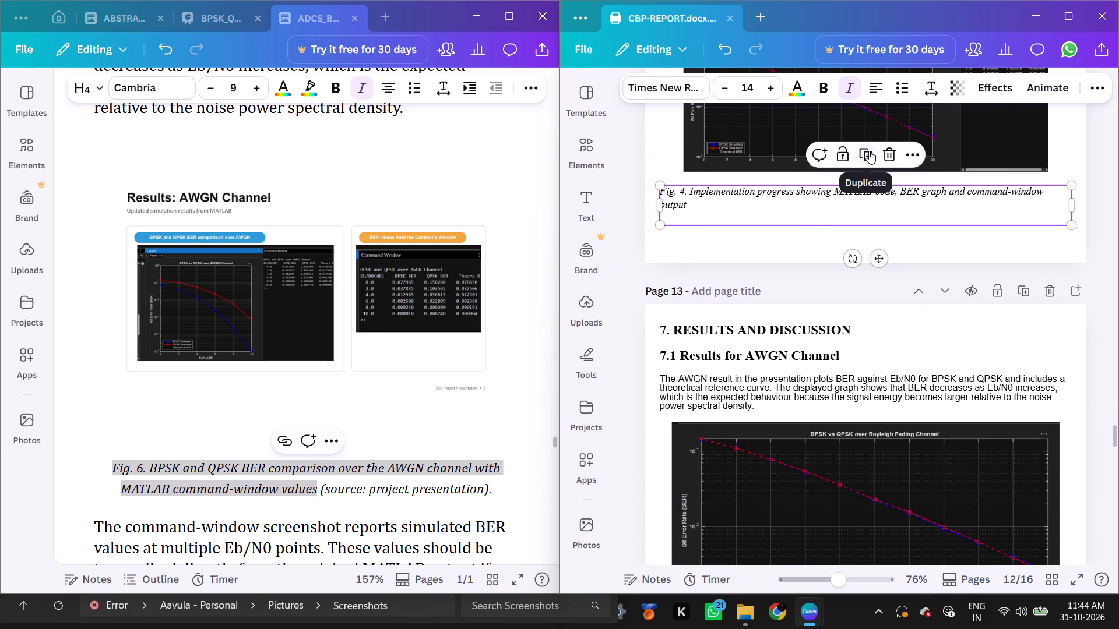
{"action": "left_click", "coordinate": [869, 151]}
{"action": "left_click_drag", "start_coordinate": [872, 231], "coordinate": [852, 469]}
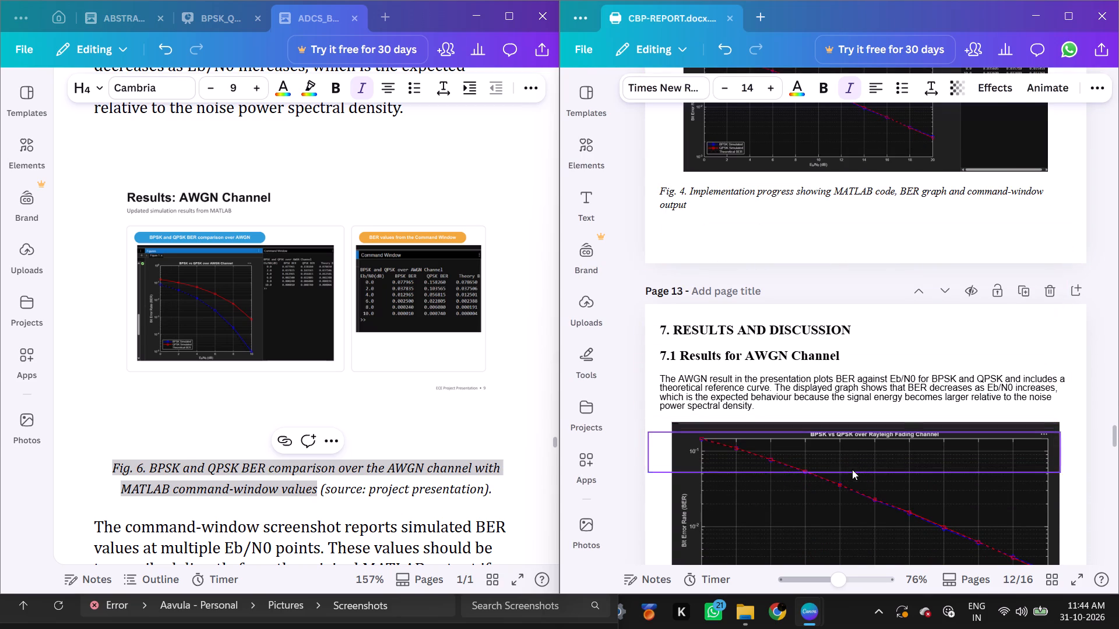
{"action": "scroll", "coordinate": [852, 469], "scroll_direction": "down", "scroll_amount": 2}
{"action": "left_click_drag", "start_coordinate": [717, 224], "coordinate": [741, 533]}
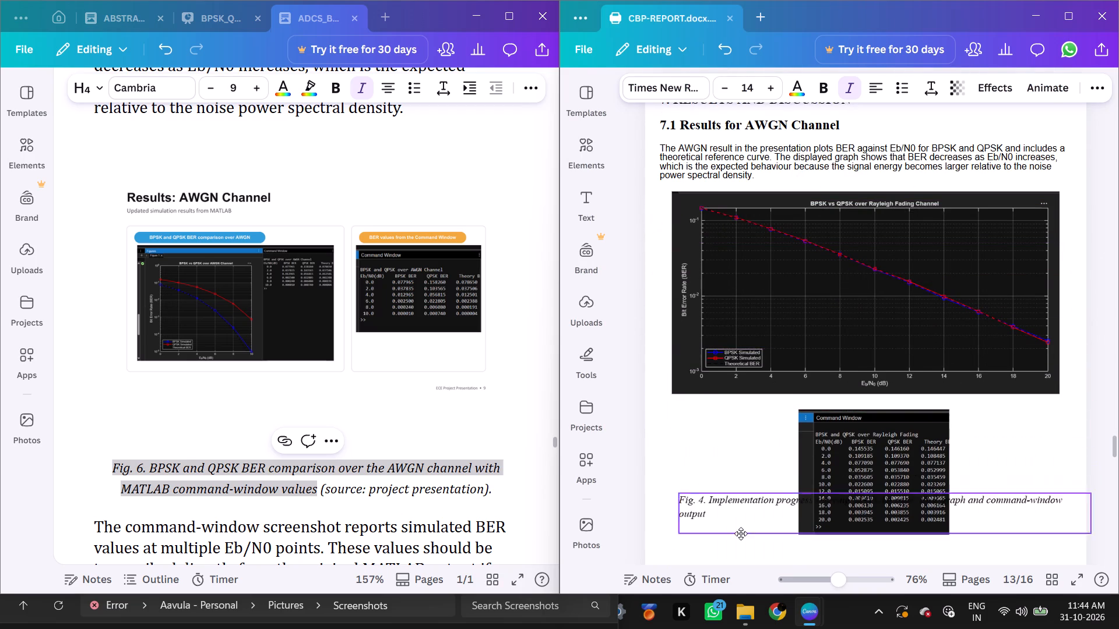
{"action": "left_click_drag", "start_coordinate": [741, 533], "coordinate": [737, 547]}
{"action": "scroll", "coordinate": [774, 434], "scroll_direction": "down", "scroll_amount": 1}
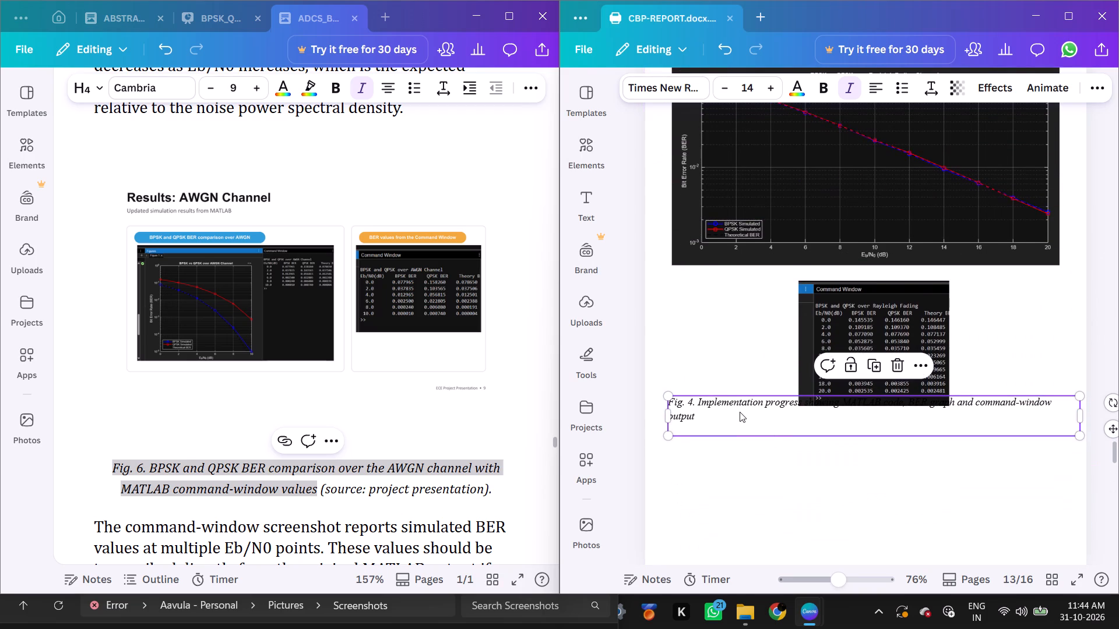
{"action": "left_click_drag", "start_coordinate": [740, 412], "coordinate": [737, 440]}
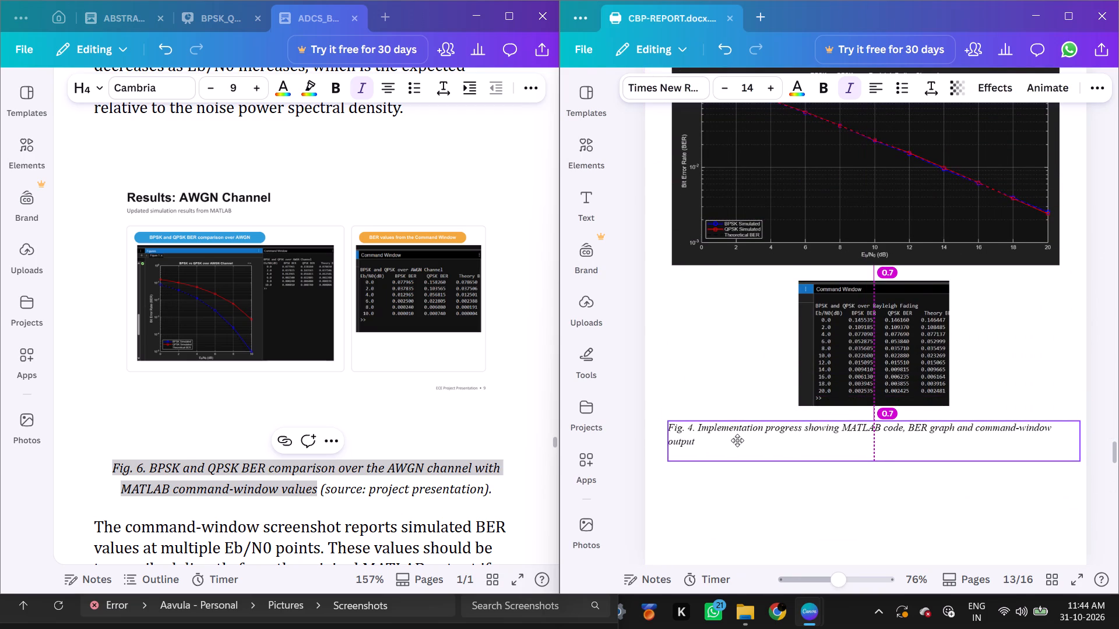
{"action": "left_click_drag", "start_coordinate": [737, 440], "coordinate": [733, 440]}
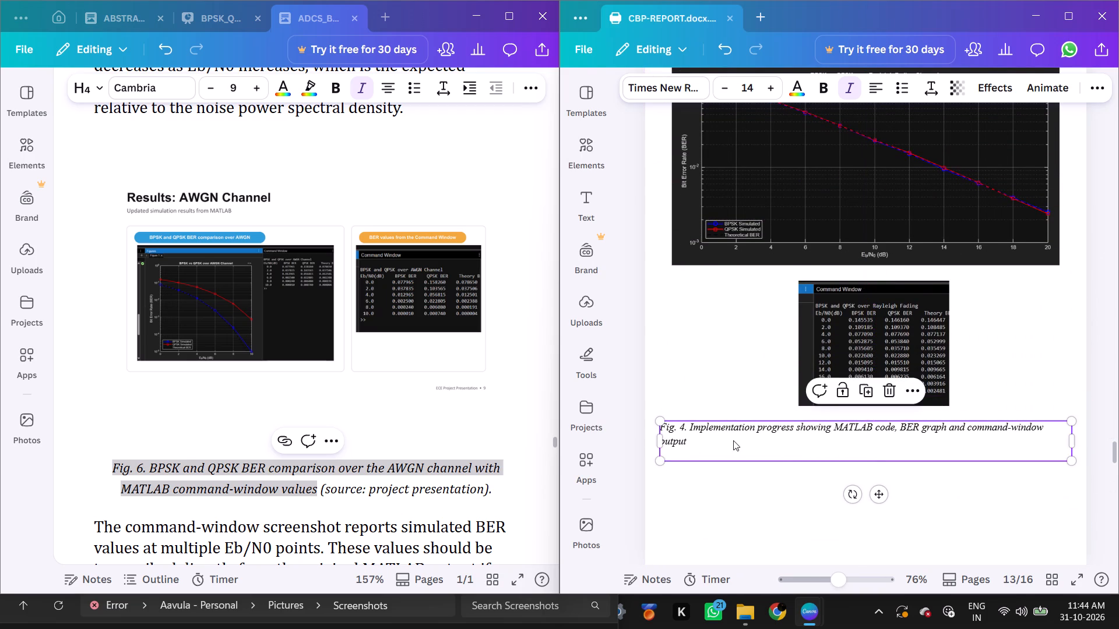
Replace the duplicated caption's text with the copied "Fig. 6. BPSK and QPSK BER comparison over the AWGN channel with MATLAB command-window values", removing the trailing blank line.
{"action": "scroll", "coordinate": [733, 440], "scroll_direction": "down", "scroll_amount": 1}
{"action": "left_click", "coordinate": [732, 362]}
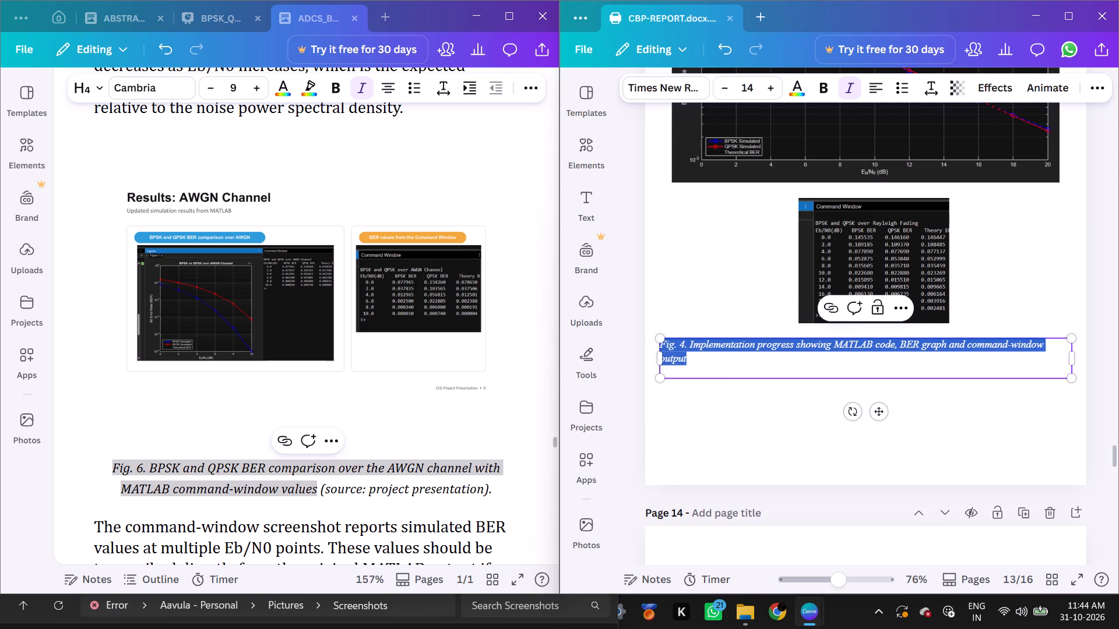
{"action": "left_click", "coordinate": [728, 370]}
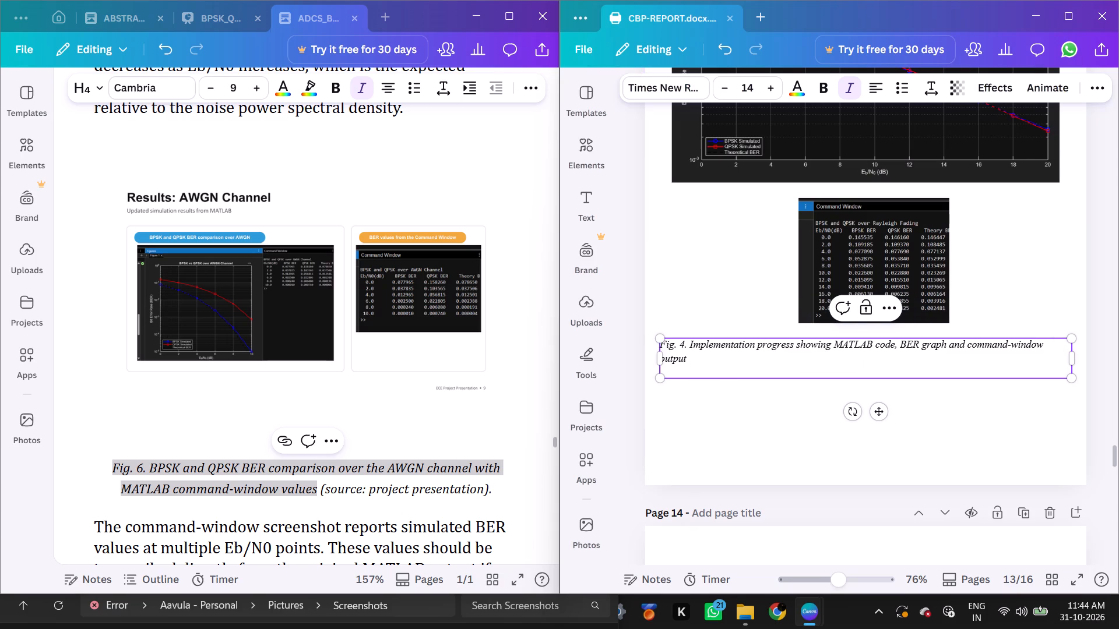
{"action": "key", "text": "BackSpace"}
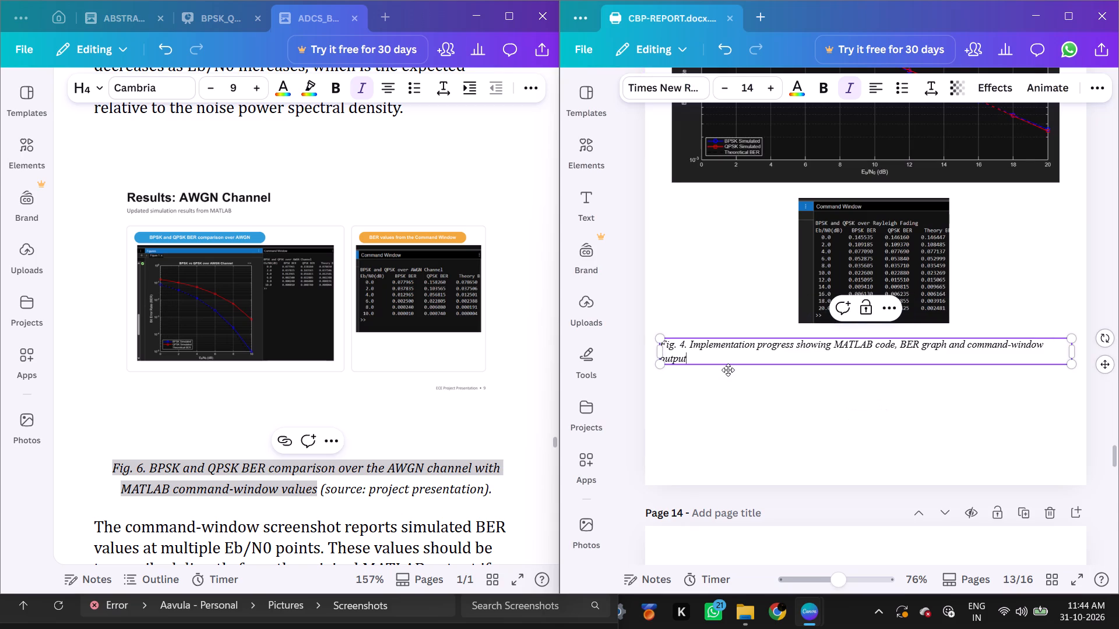
{"action": "double_click", "coordinate": [724, 355]}
{"action": "key", "text": "ctrl+a"}
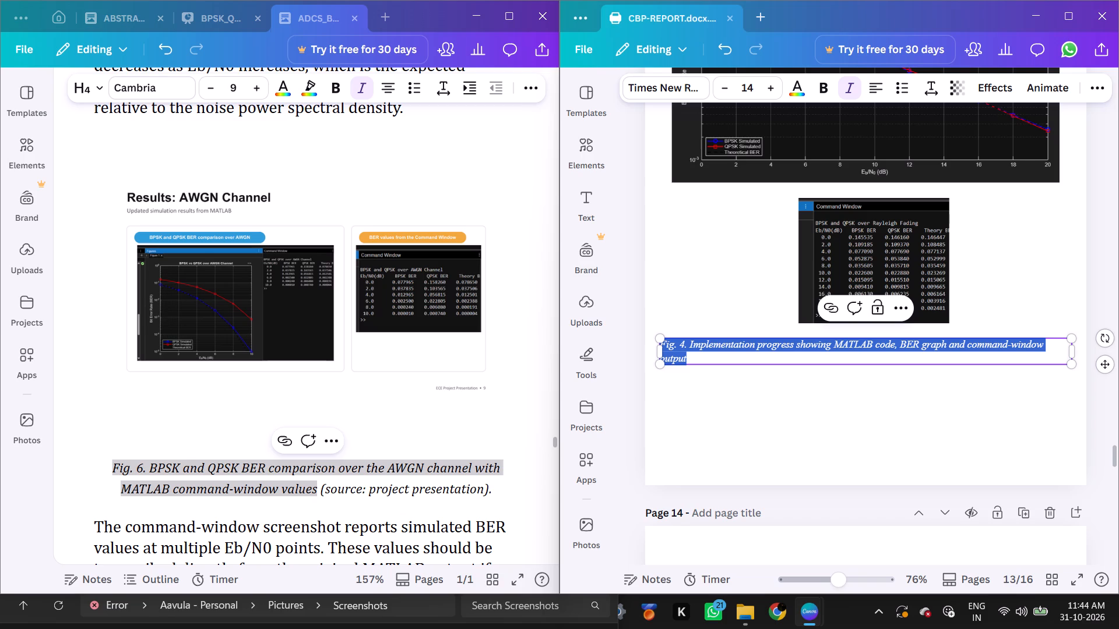
{"action": "key", "text": "ctrl+v"}
{"action": "left_click", "coordinate": [722, 366]}
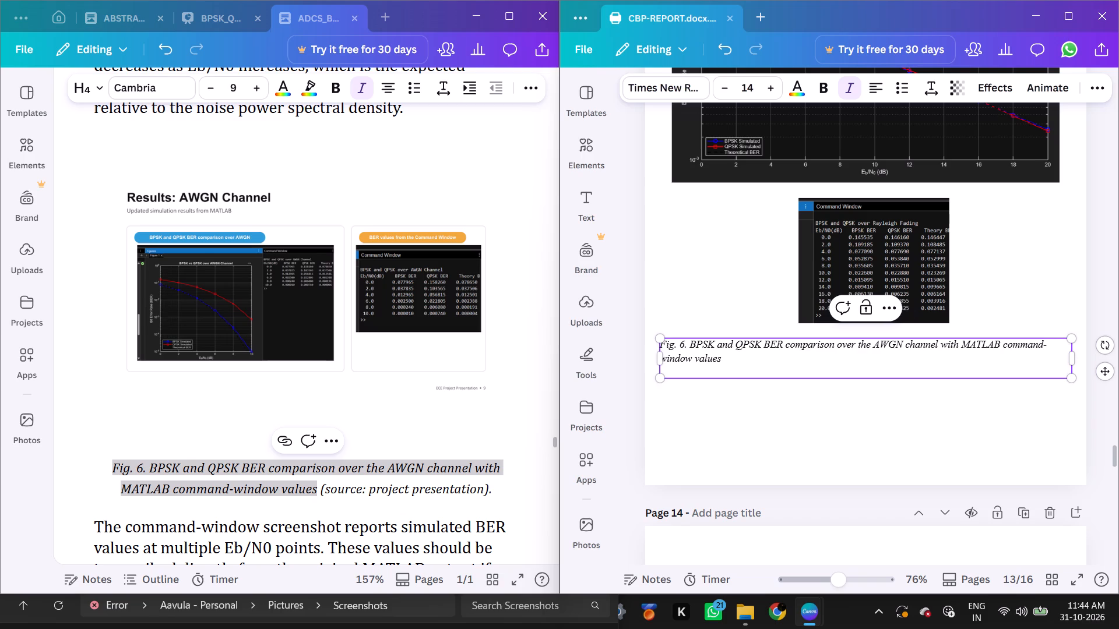
{"action": "key", "text": "BackSpace"}
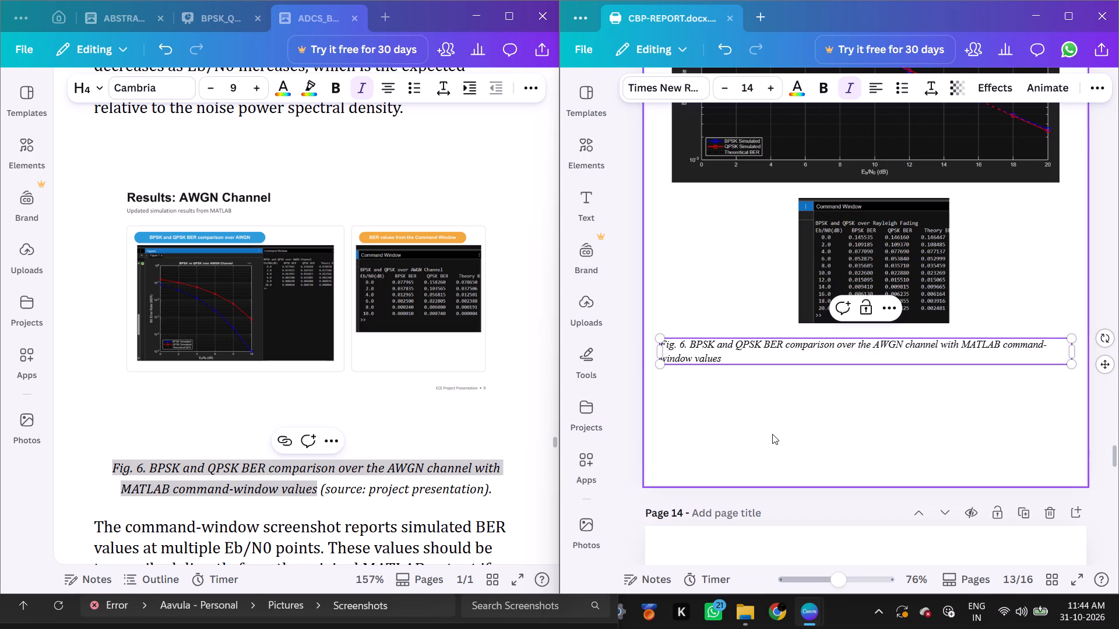
{"action": "left_click", "coordinate": [772, 434]}
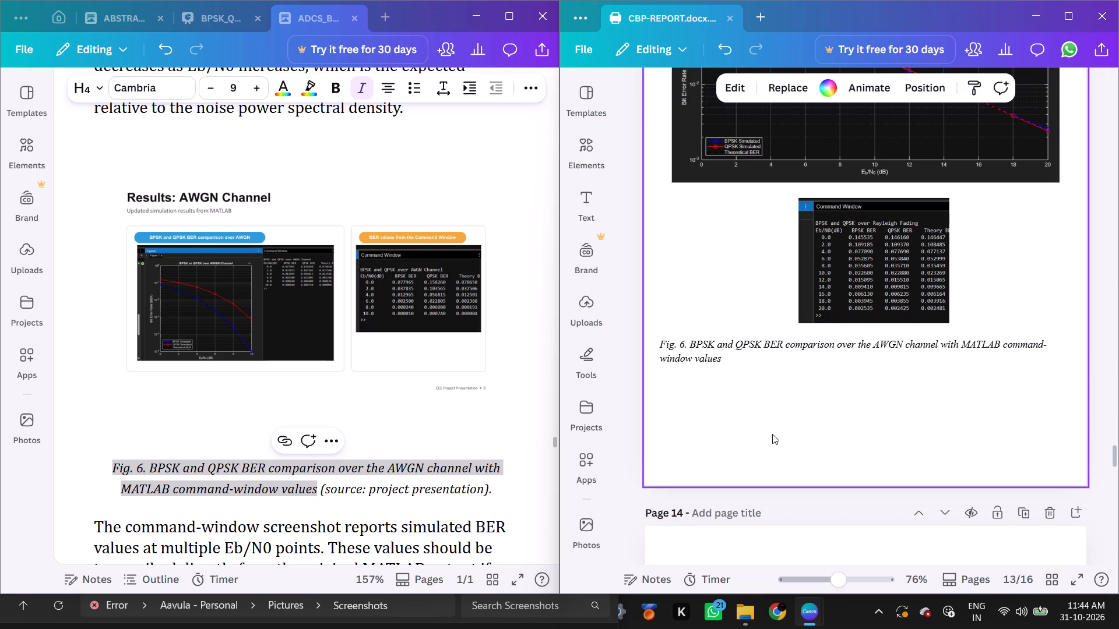
Move the AWGN caption on page 13 slightly closer to the Command Window table image above it.
{"action": "left_click_drag", "start_coordinate": [782, 346], "coordinate": [786, 346]}
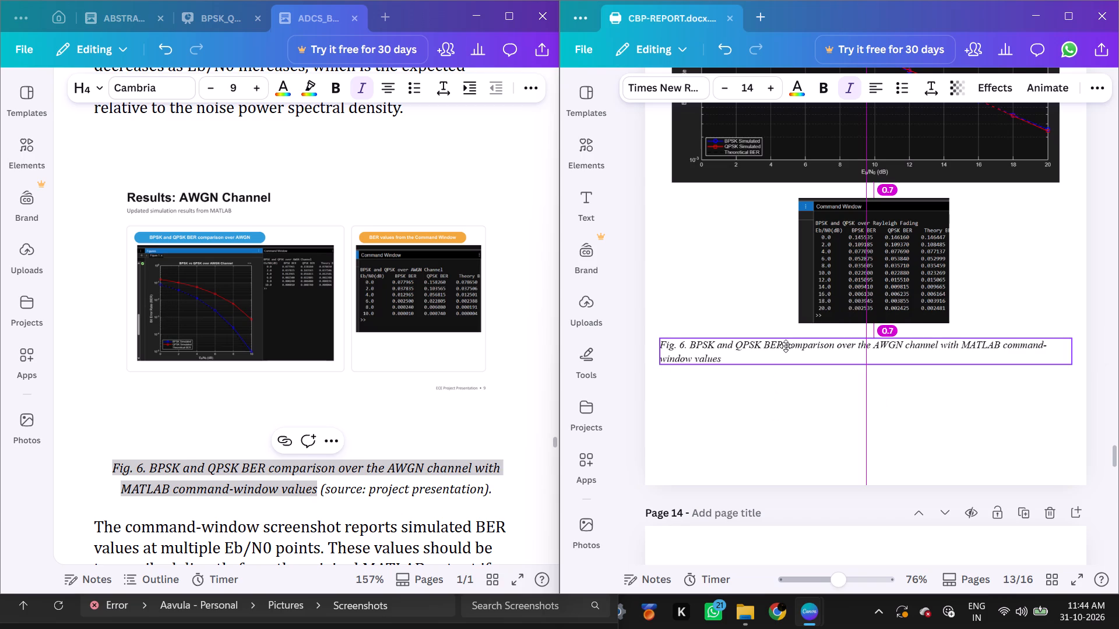
{"action": "left_click_drag", "start_coordinate": [786, 346], "coordinate": [786, 338]}
{"action": "left_click", "coordinate": [777, 389]}
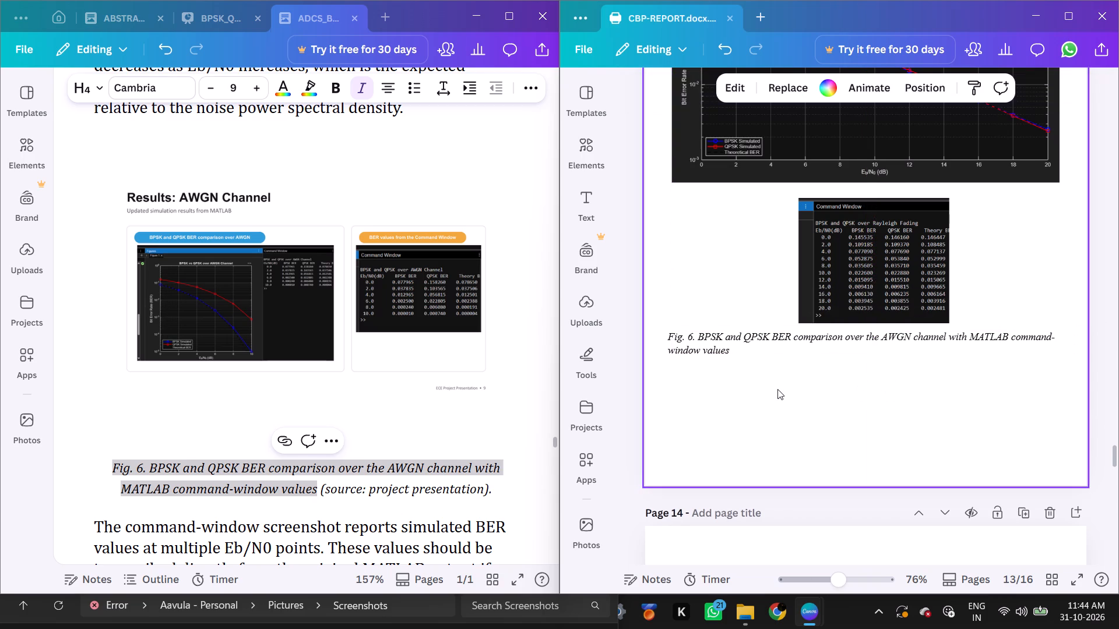
Look through the ADCS document's later sections and figure captions, and check the figure numbering on pages 12 and 13 of the report.
{"action": "scroll", "coordinate": [446, 400], "scroll_direction": "down", "scroll_amount": 1}
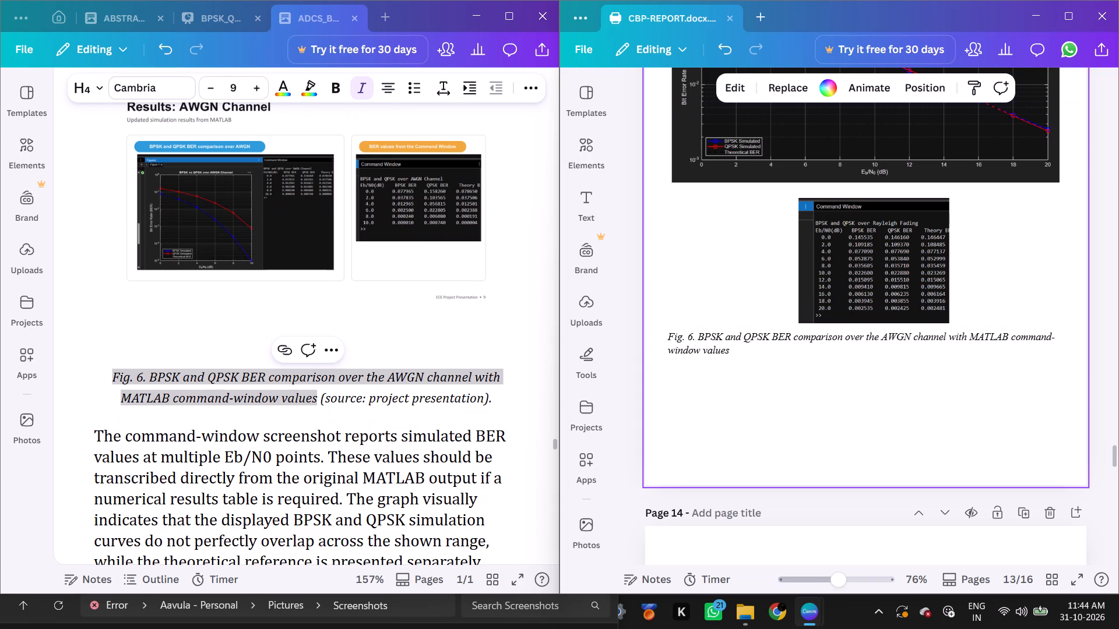
{"action": "scroll", "coordinate": [446, 400], "scroll_direction": "down", "scroll_amount": 4}
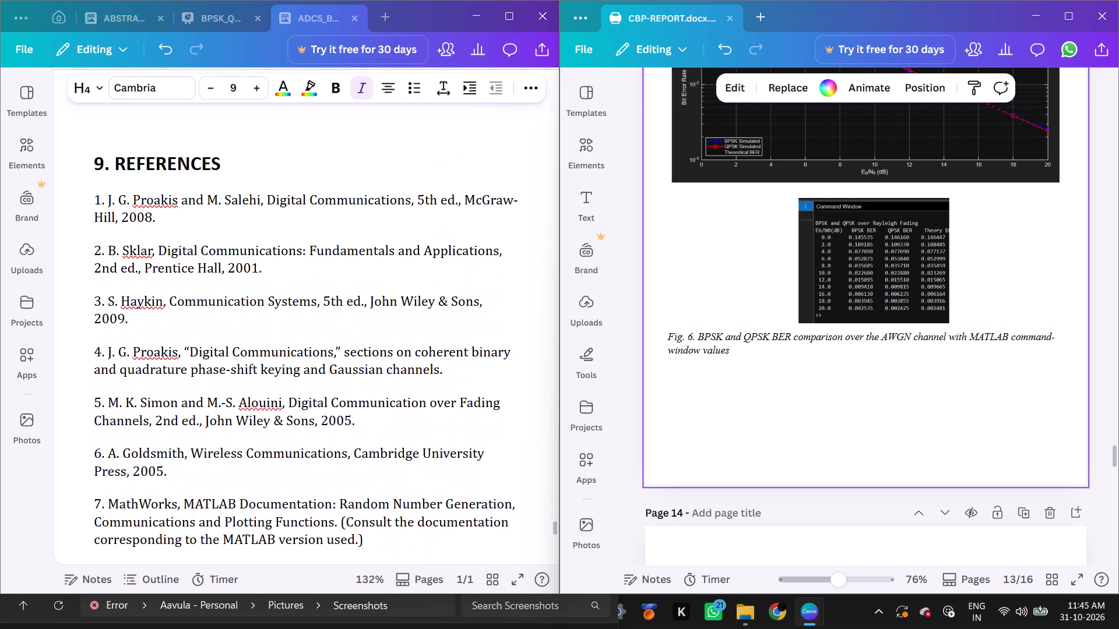
{"action": "scroll", "coordinate": [446, 400], "scroll_direction": "up", "scroll_amount": 3}
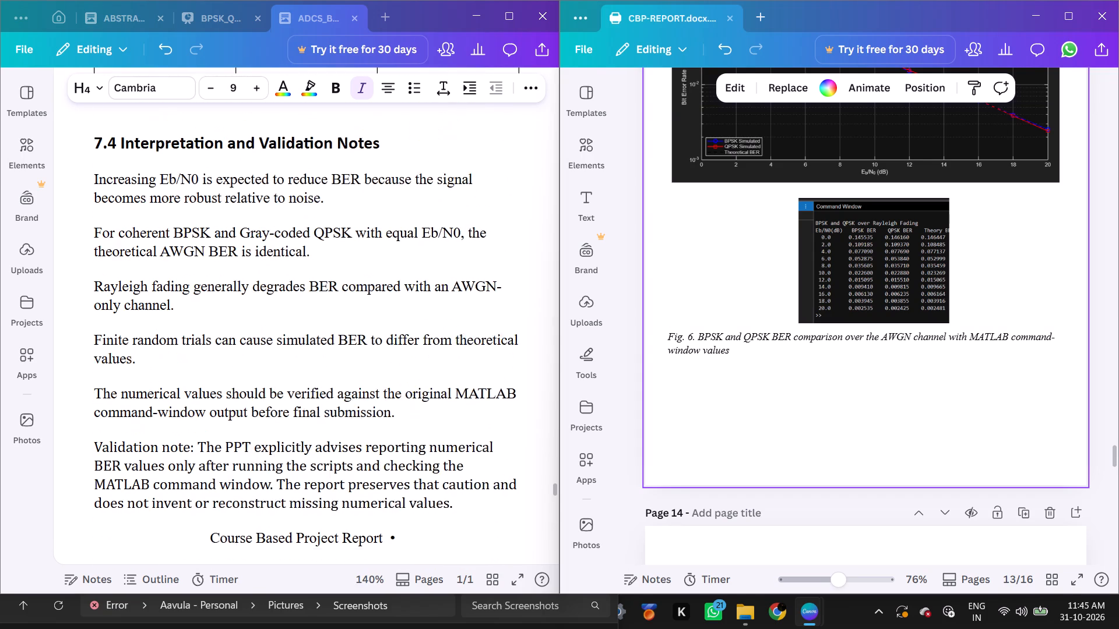
{"action": "scroll", "coordinate": [446, 400], "scroll_direction": "up", "scroll_amount": 12}
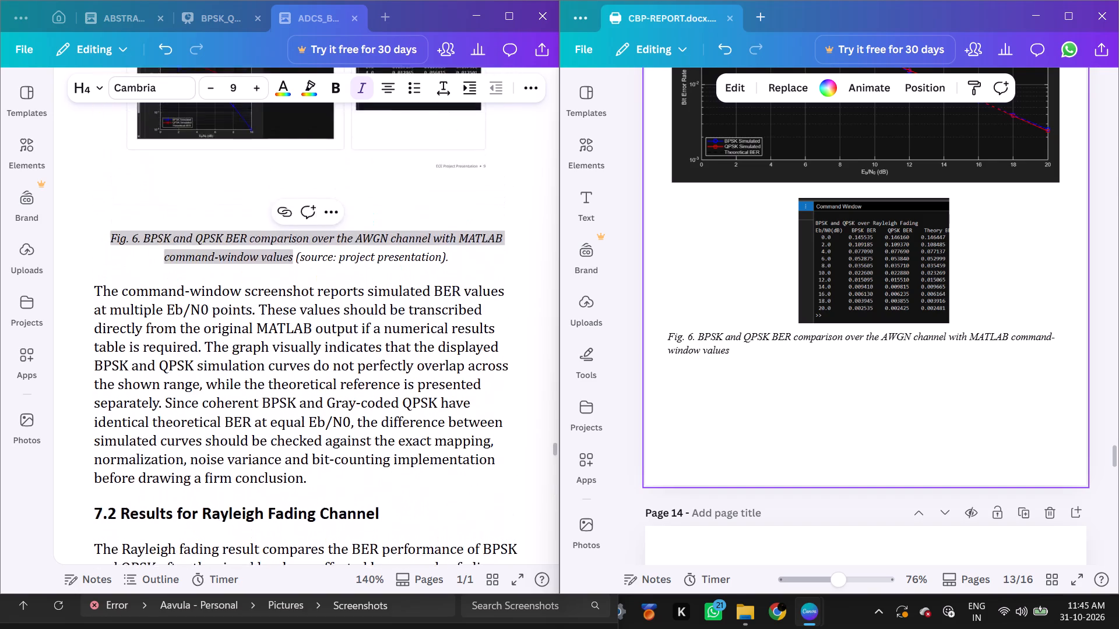
{"action": "scroll", "coordinate": [446, 400], "scroll_direction": "up", "scroll_amount": 3}
{"action": "scroll", "coordinate": [446, 400], "scroll_direction": "down", "scroll_amount": 5}
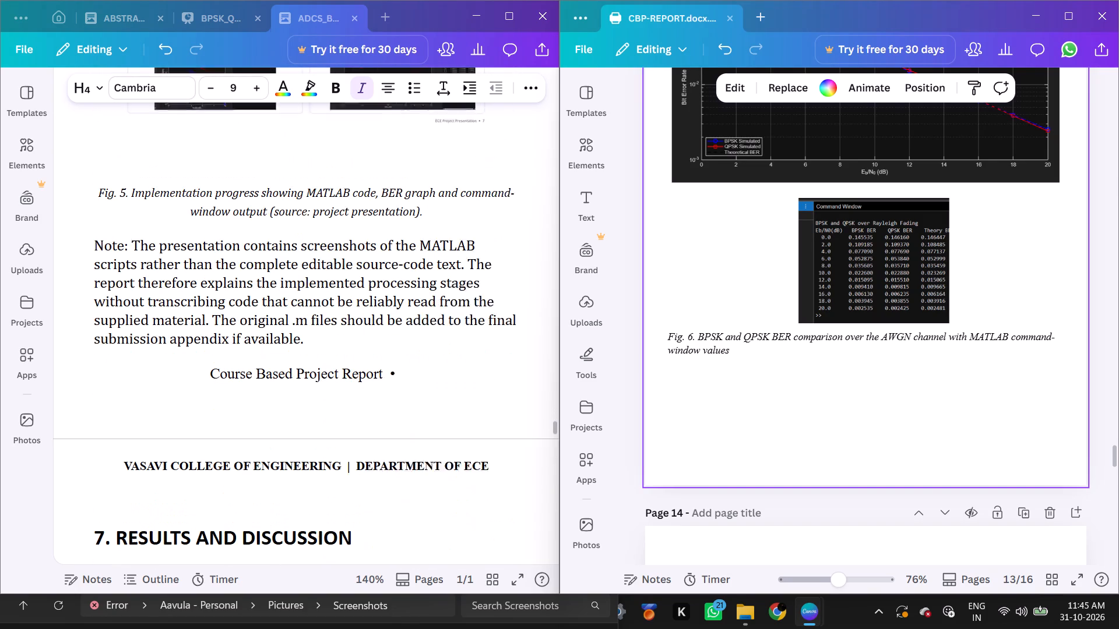
{"action": "scroll", "coordinate": [446, 400], "scroll_direction": "down", "scroll_amount": 1}
{"action": "scroll", "coordinate": [663, 326], "scroll_direction": "up", "scroll_amount": 3}
{"action": "scroll", "coordinate": [663, 326], "scroll_direction": "down", "scroll_amount": 1}
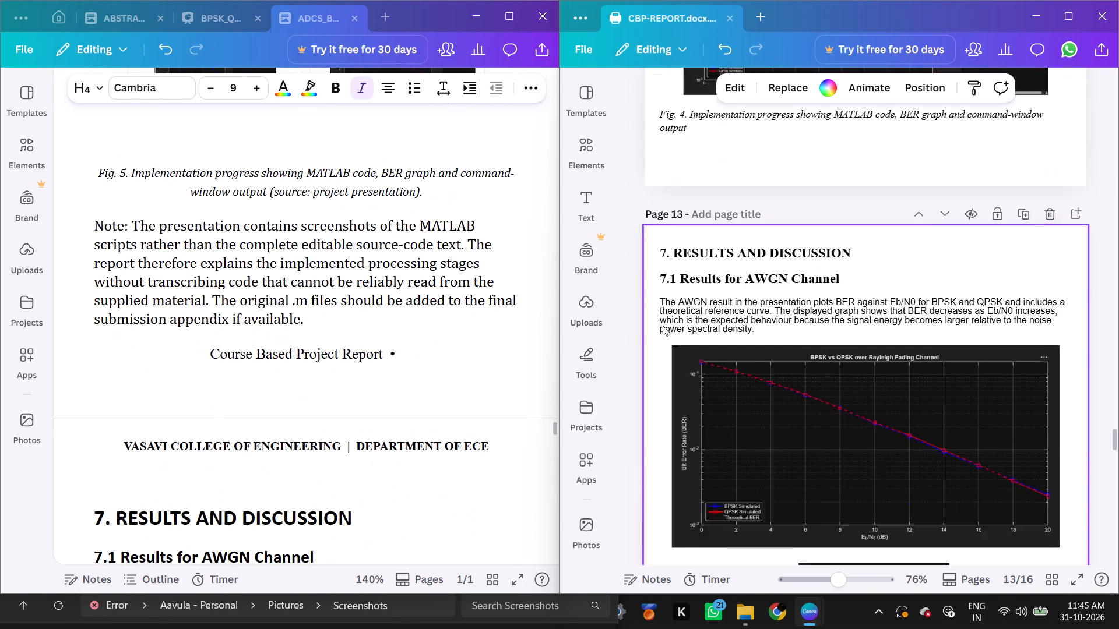
{"action": "scroll", "coordinate": [663, 326], "scroll_direction": "down", "scroll_amount": 1}
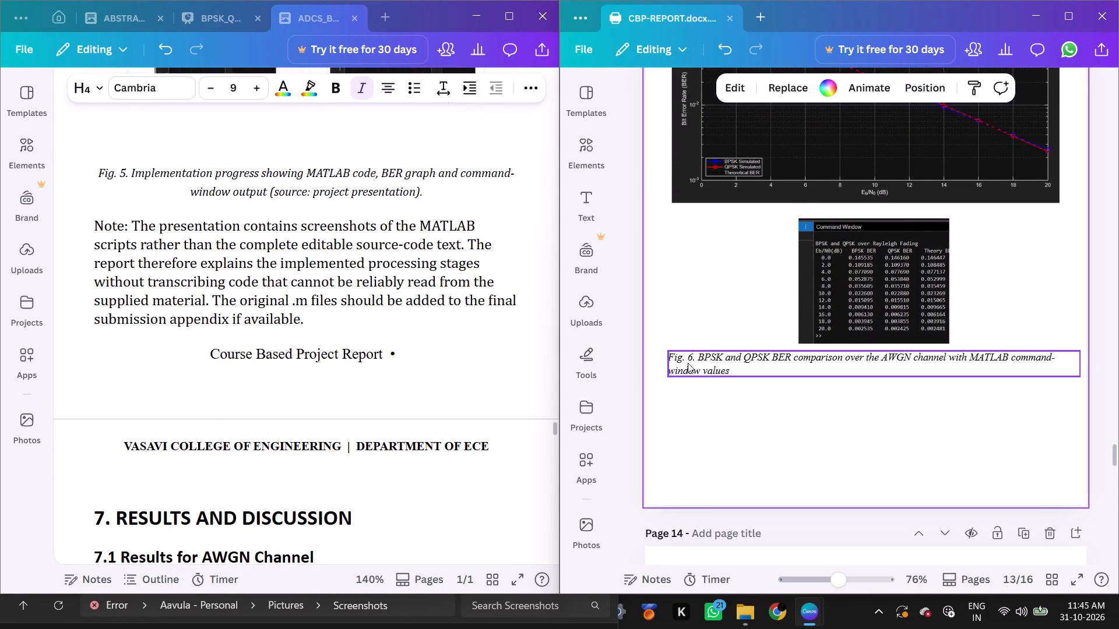
Replace the period after "Fig. 6" in the AWGN caption on page 13 with a space.
{"action": "left_click", "coordinate": [699, 358]}
{"action": "left_click", "coordinate": [699, 358]}
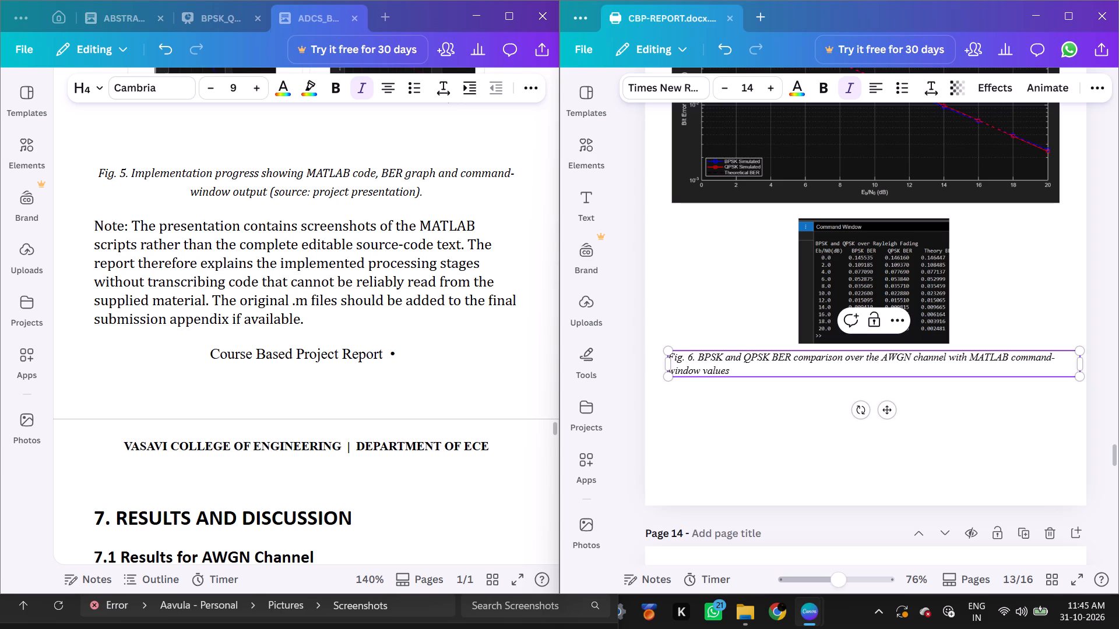
{"action": "key", "text": "Left"}
{"action": "key", "text": "BackSpace"}
{"action": "key", "text": "5"}
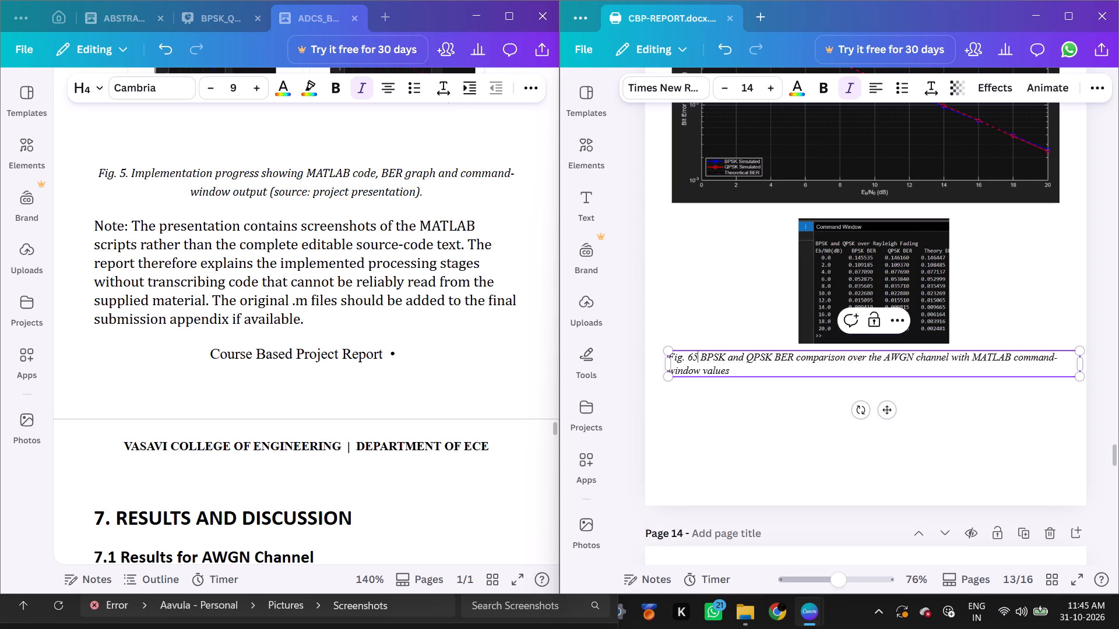
{"action": "key", "text": "BackSpace"}
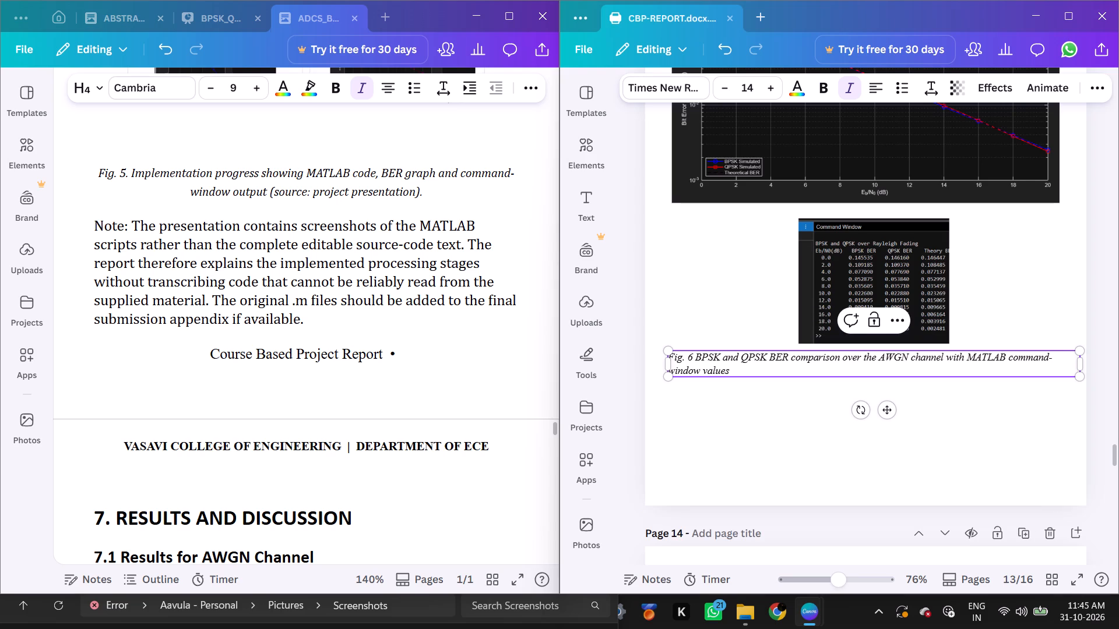
{"action": "key", "text": "space"}
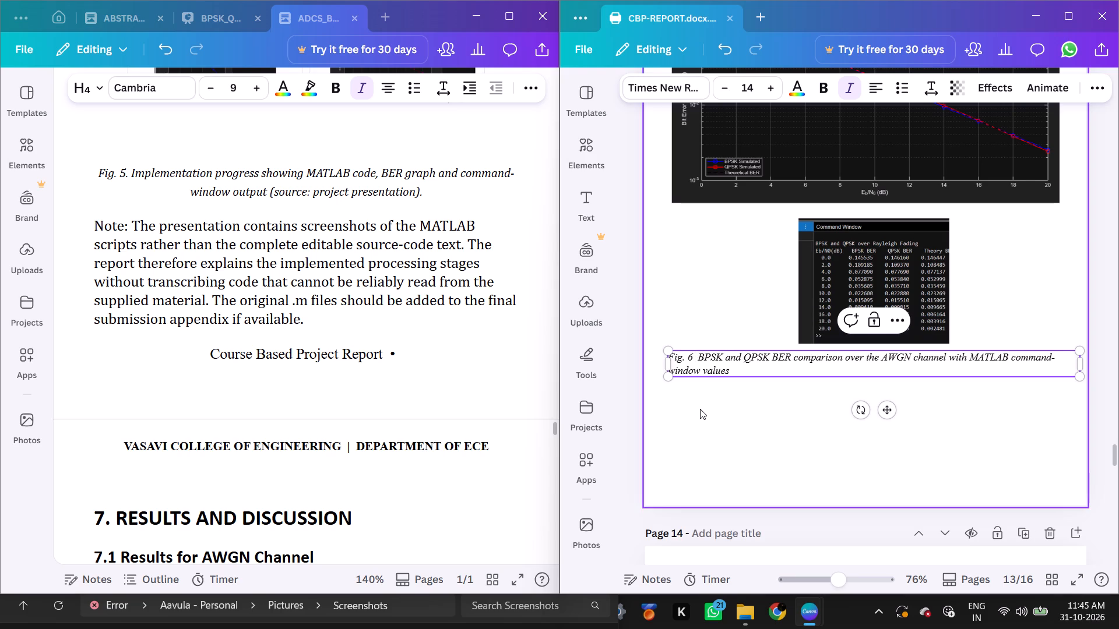
Copy the paragraph beneath Fig. 6 in the ADCS document, from "The command-window screenshot reports" to "a firm conclusion.".
{"action": "scroll", "coordinate": [372, 369], "scroll_direction": "down", "scroll_amount": 1}
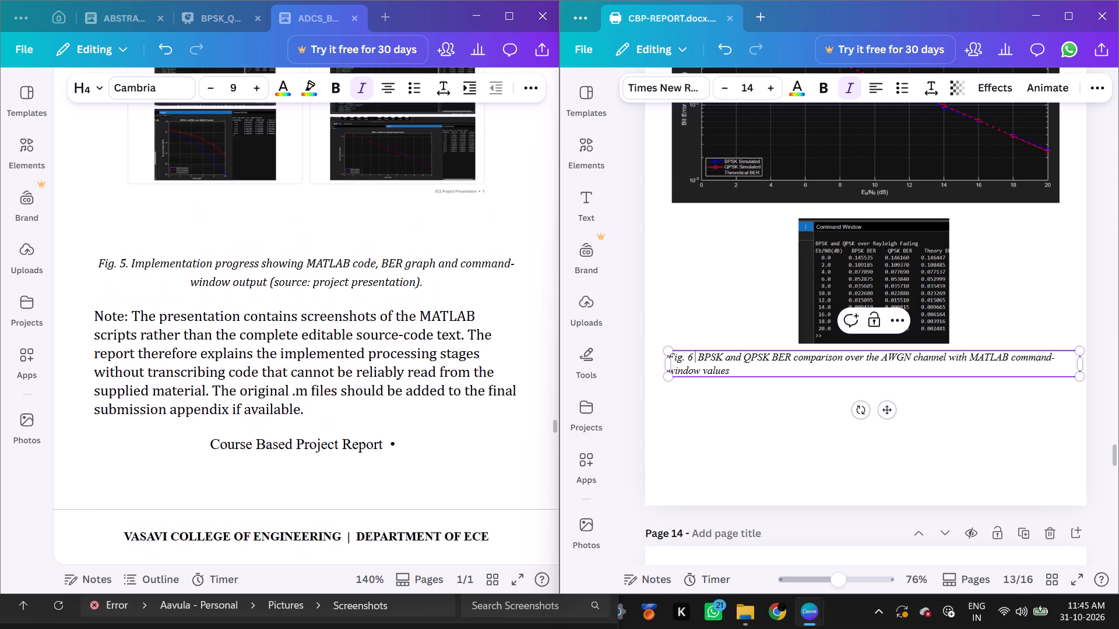
{"action": "scroll", "coordinate": [372, 369], "scroll_direction": "down", "scroll_amount": 1}
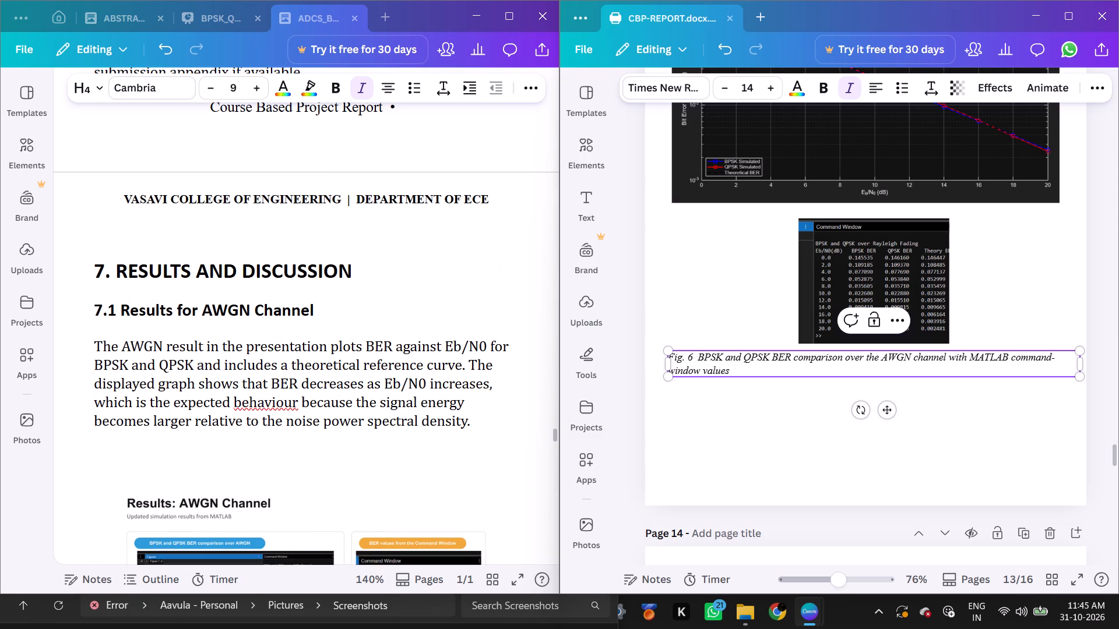
{"action": "scroll", "coordinate": [361, 384], "scroll_direction": "down", "scroll_amount": 3}
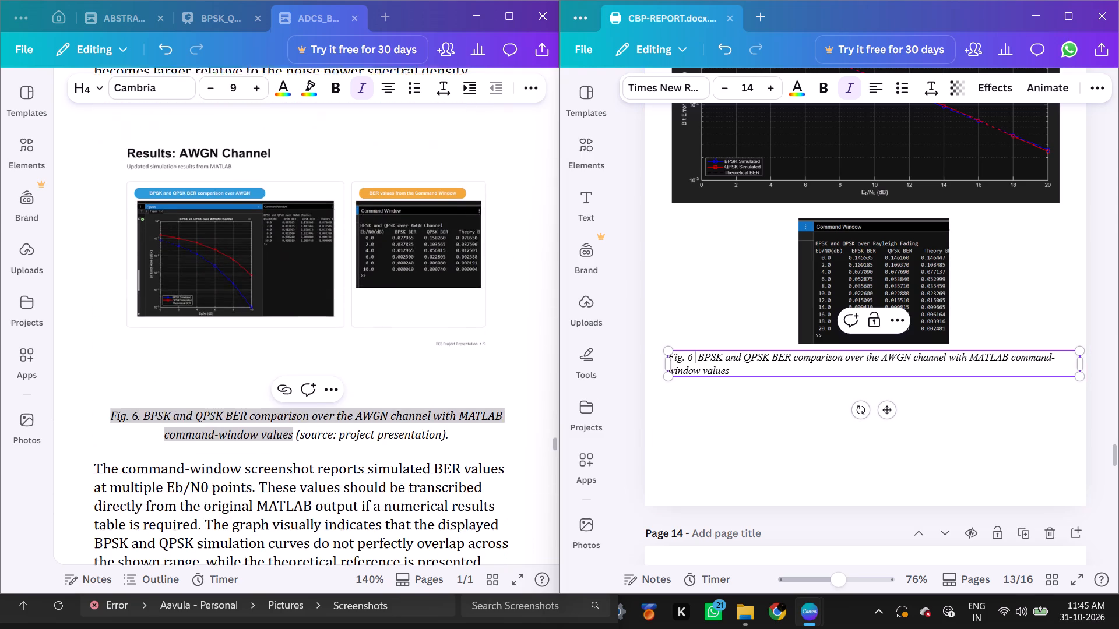
{"action": "scroll", "coordinate": [361, 384], "scroll_direction": "down", "scroll_amount": 4}
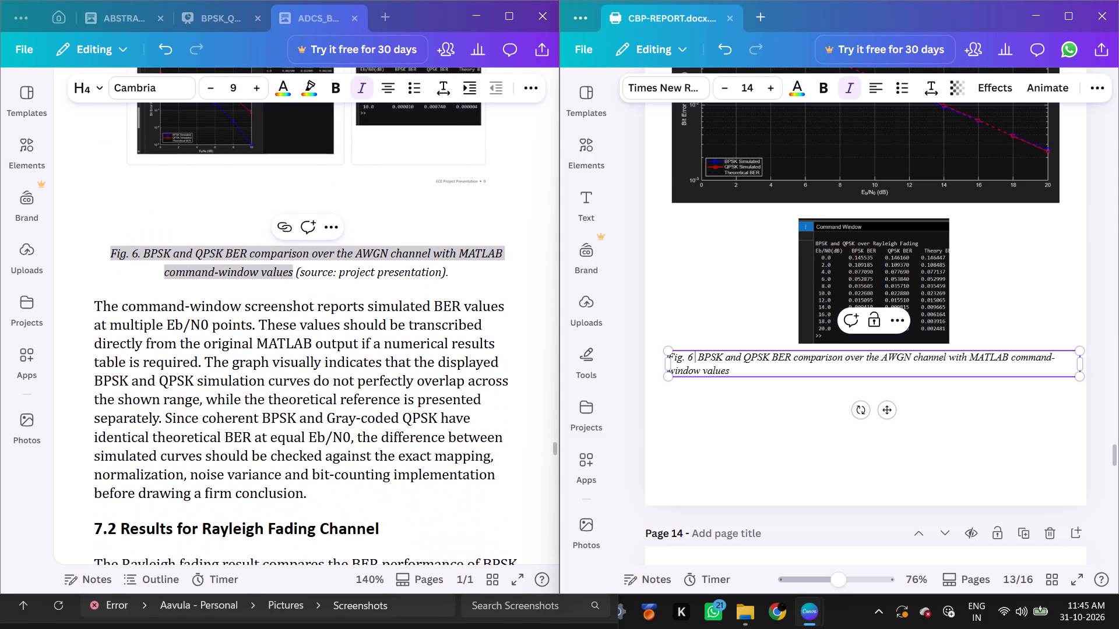
{"action": "left_click_drag", "start_coordinate": [327, 501], "coordinate": [96, 309]}
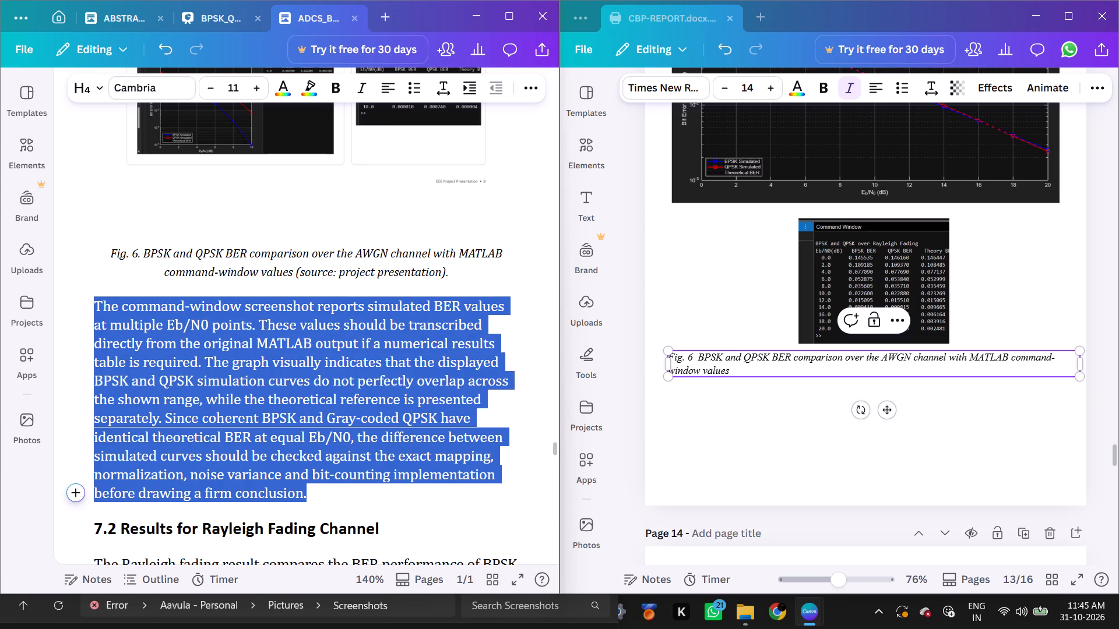
{"action": "left_click_drag", "start_coordinate": [96, 309], "coordinate": [96, 308]}
{"action": "key", "text": "ctrl+c"}
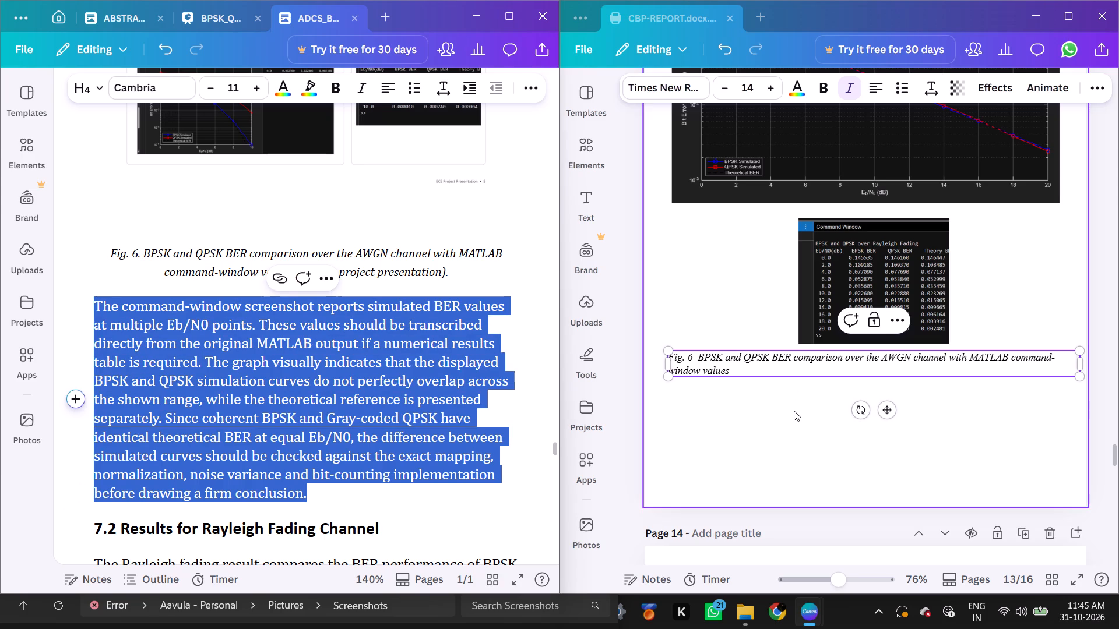
Duplicate the "7. RESULTS AND DISCUSSION" text box on page 13 and place the copy just beneath the Fig. 6 caption.
{"action": "left_click", "coordinate": [794, 411]}
{"action": "scroll", "coordinate": [794, 411], "scroll_direction": "up", "scroll_amount": 3}
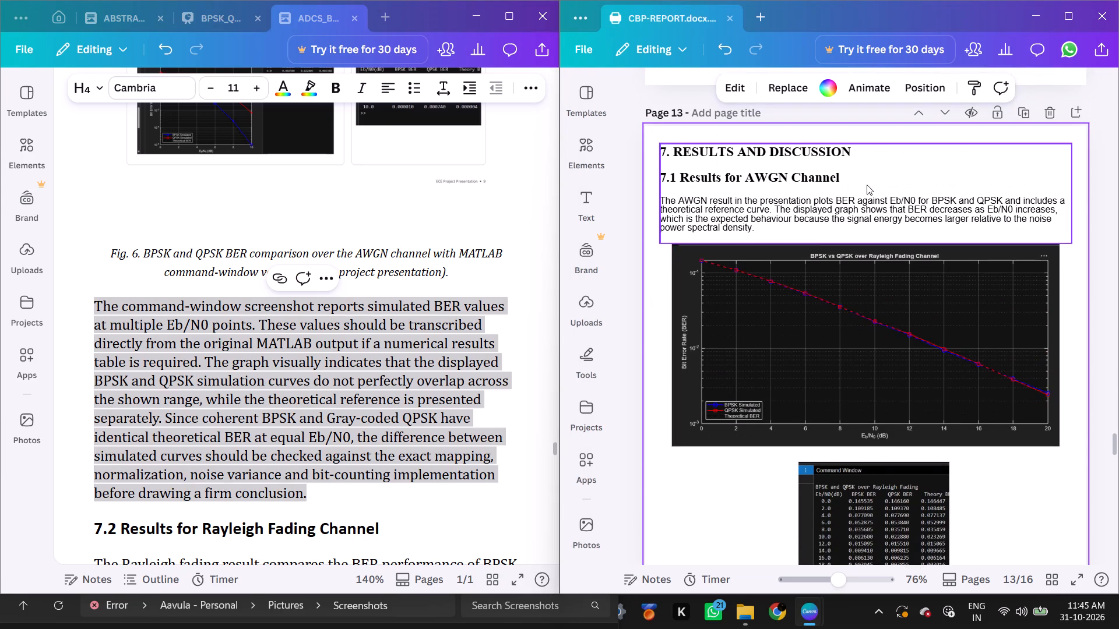
{"action": "scroll", "coordinate": [867, 182], "scroll_direction": "up", "scroll_amount": 7}
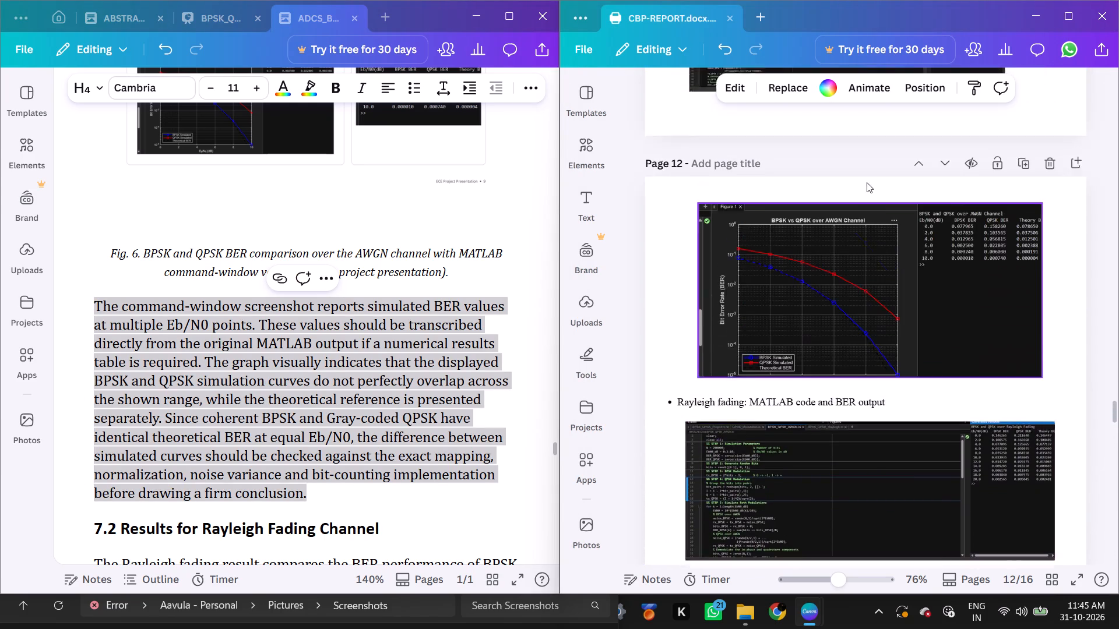
{"action": "scroll", "coordinate": [867, 182], "scroll_direction": "up", "scroll_amount": 4}
{"action": "left_click", "coordinate": [867, 182]}
{"action": "scroll", "coordinate": [867, 182], "scroll_direction": "down", "scroll_amount": 2}
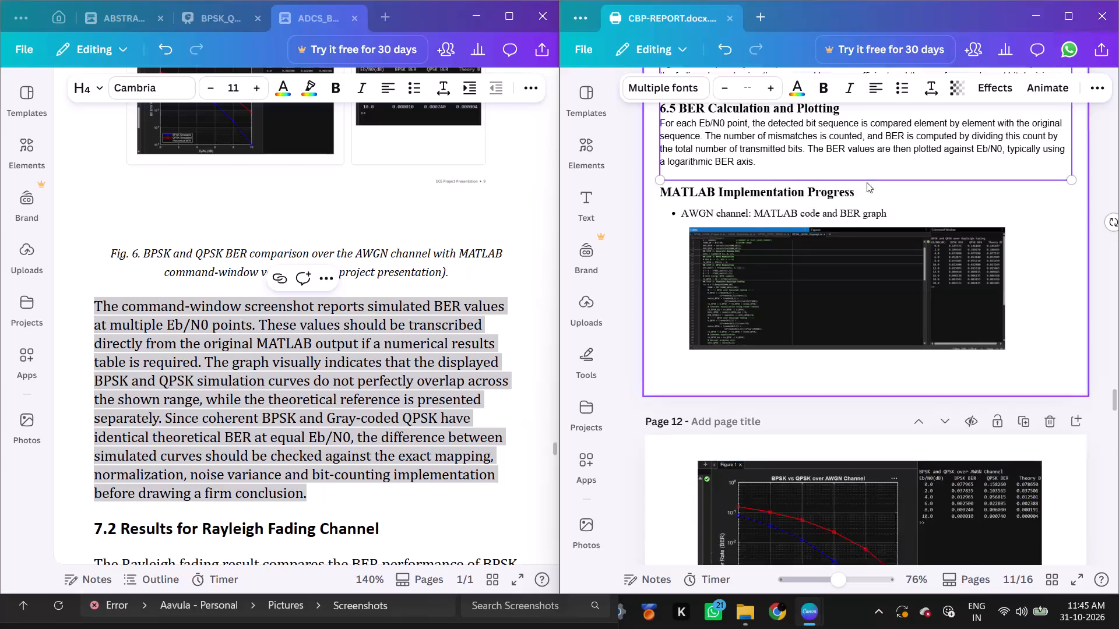
{"action": "scroll", "coordinate": [867, 182], "scroll_direction": "down", "scroll_amount": 6}
{"action": "left_click", "coordinate": [860, 160]}
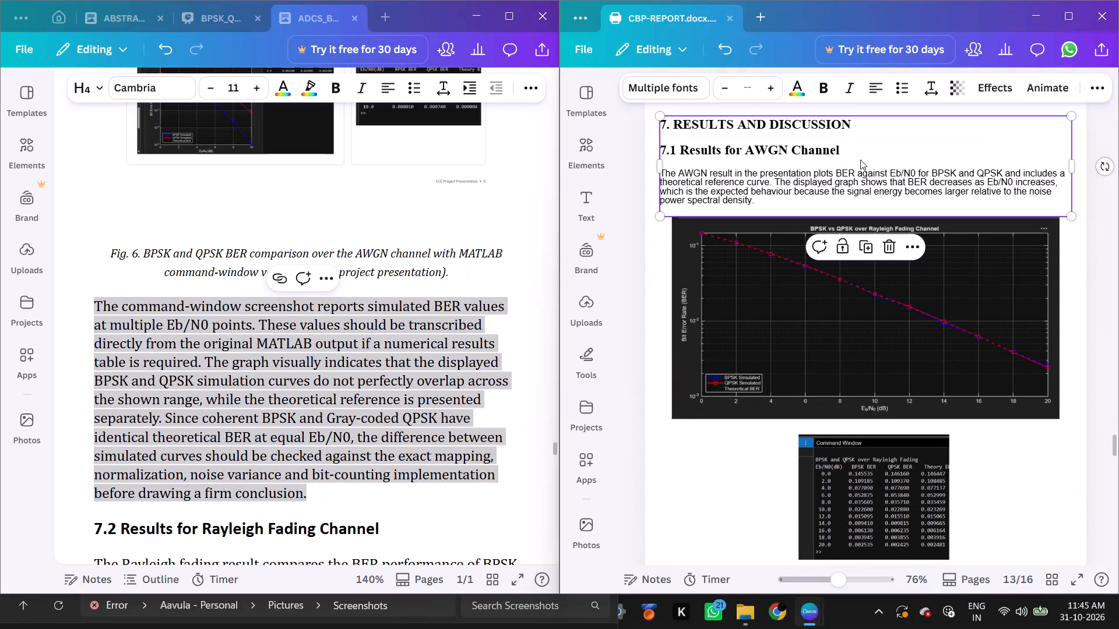
{"action": "left_click", "coordinate": [872, 251]}
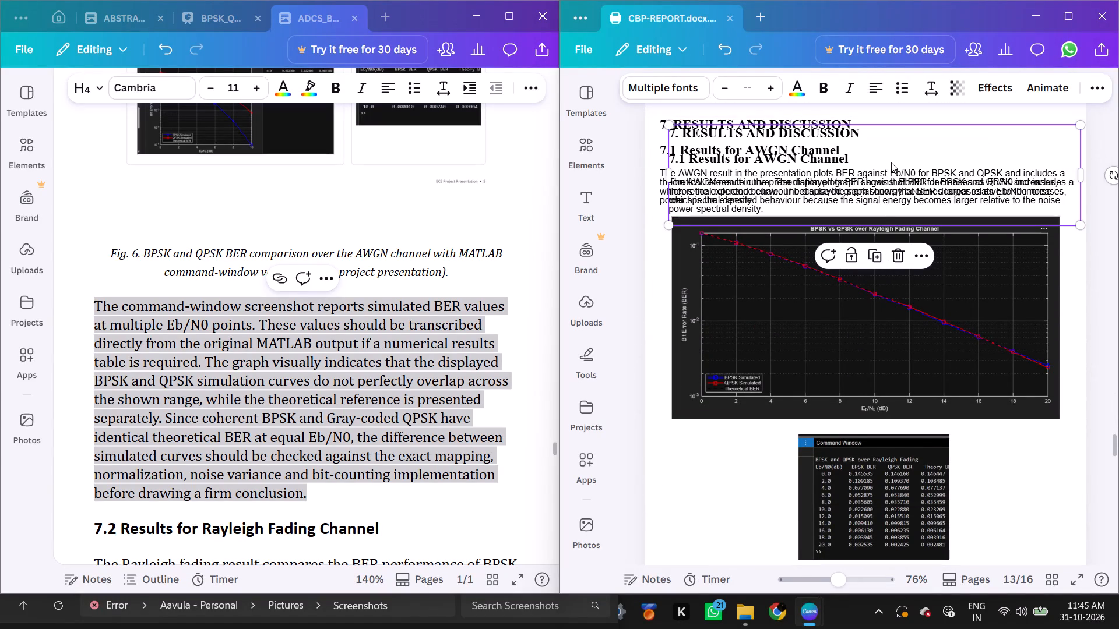
{"action": "left_click_drag", "start_coordinate": [891, 162], "coordinate": [877, 570]}
{"action": "scroll", "coordinate": [870, 394], "scroll_direction": "down", "scroll_amount": 1}
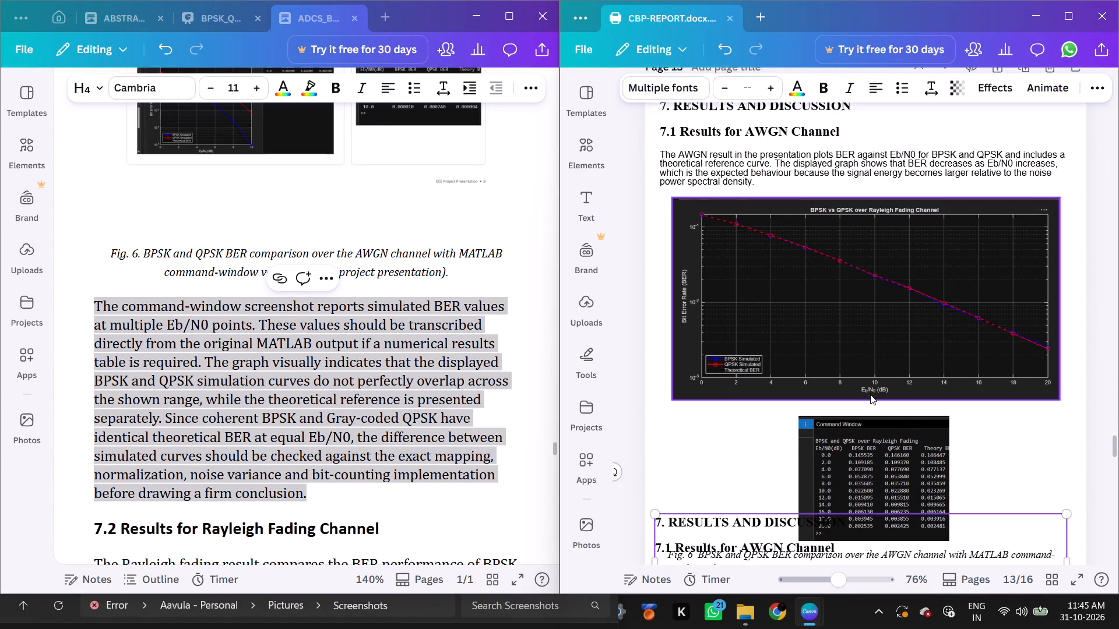
{"action": "scroll", "coordinate": [870, 394], "scroll_direction": "down", "scroll_amount": 4}
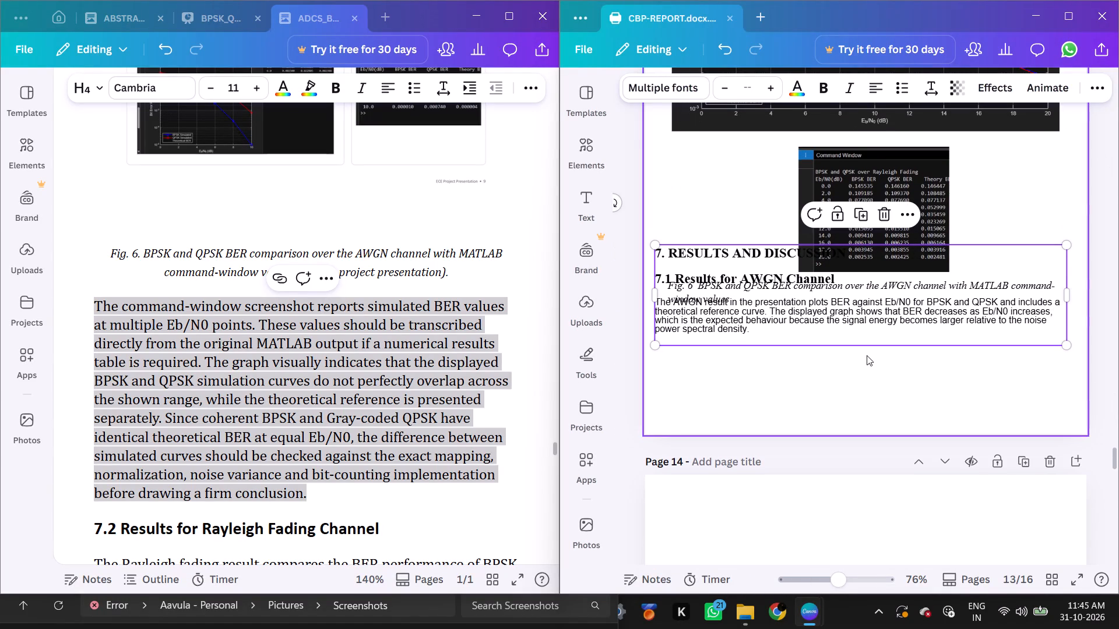
{"action": "left_click_drag", "start_coordinate": [867, 314], "coordinate": [868, 383]}
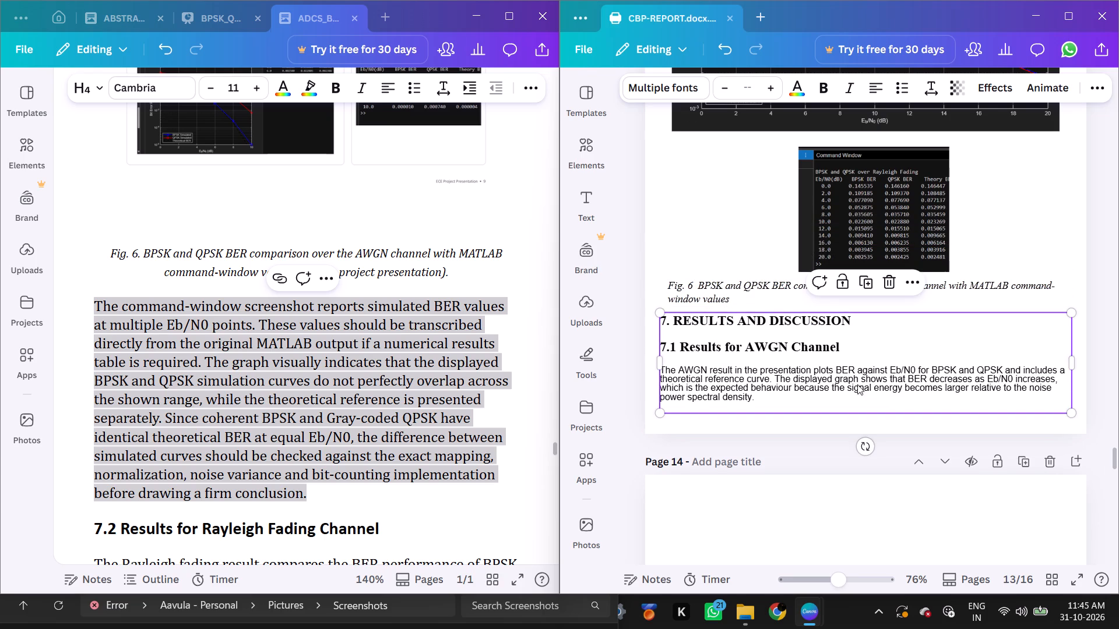
Replace all the text in the duplicated box with the copied command-window paragraph.
{"action": "double_click", "coordinate": [819, 397]}
{"action": "key", "text": "ctrl+v"}
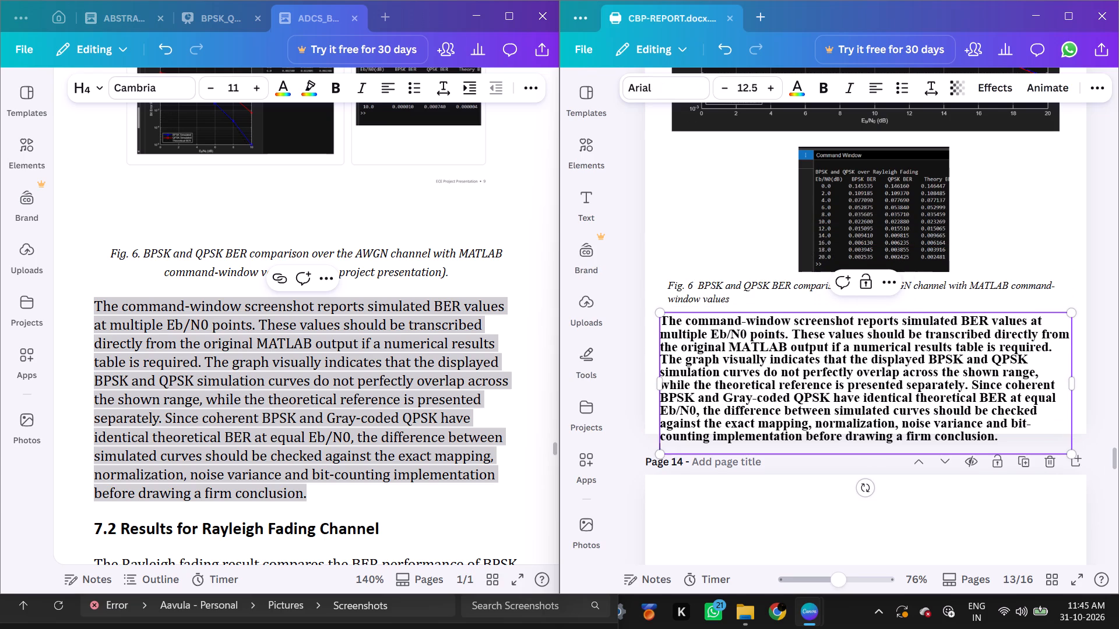
Format the whole command-window paragraph as non-bold Times New Roman at size 12.5.
{"action": "left_click", "coordinate": [873, 345]}
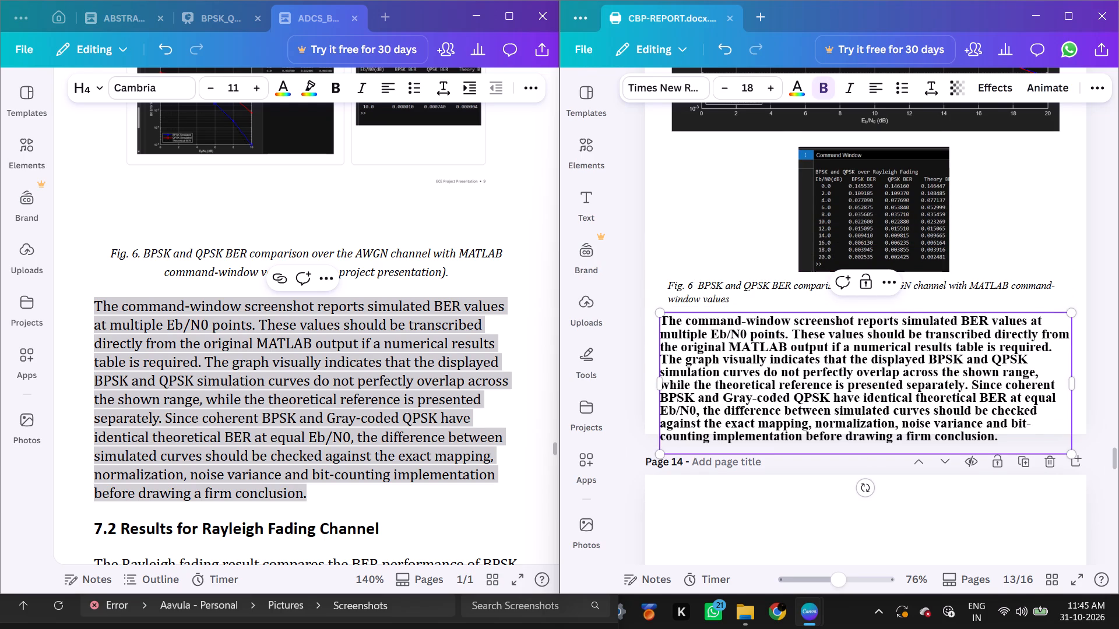
{"action": "key", "text": "ctrl+a"}
{"action": "left_click", "coordinate": [822, 87]}
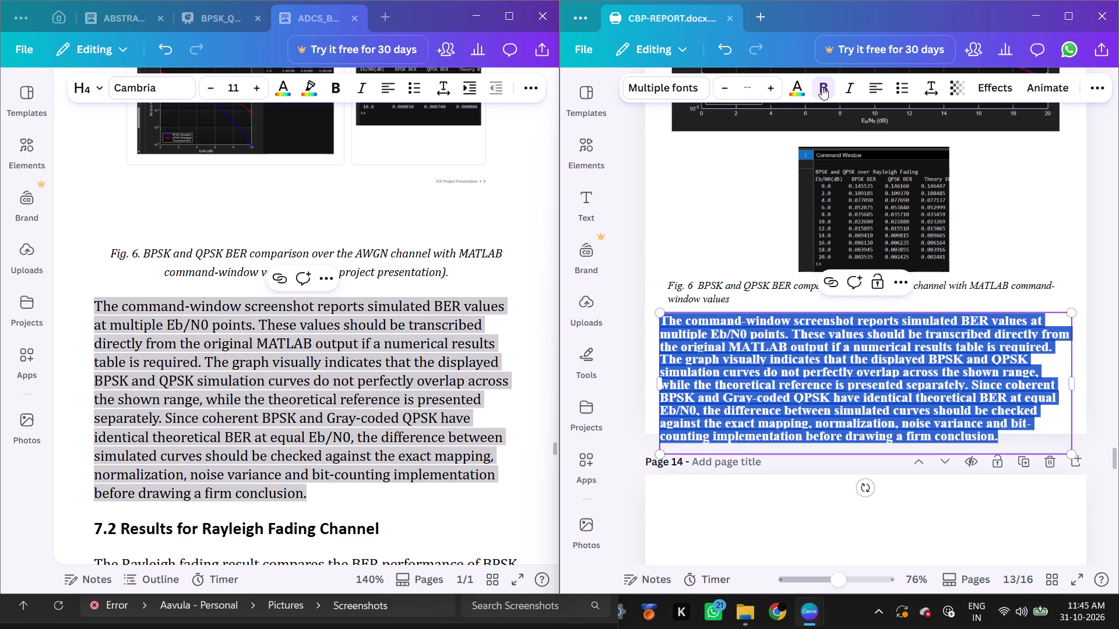
{"action": "left_click", "coordinate": [830, 84]}
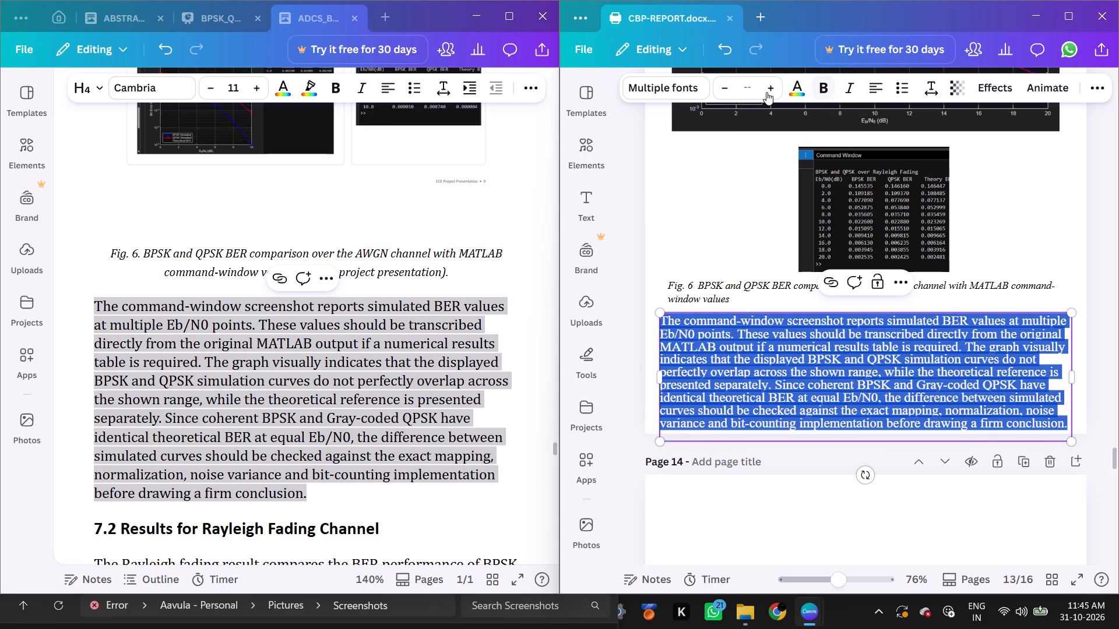
{"action": "left_click", "coordinate": [691, 88]}
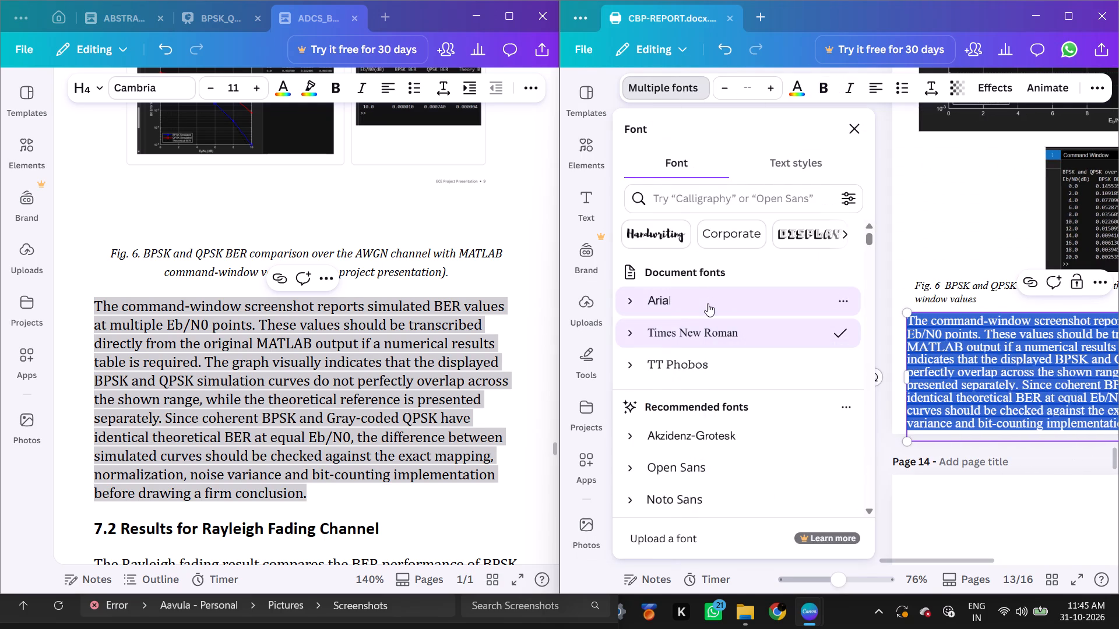
{"action": "left_click", "coordinate": [708, 303]}
{"action": "left_click", "coordinate": [708, 330]}
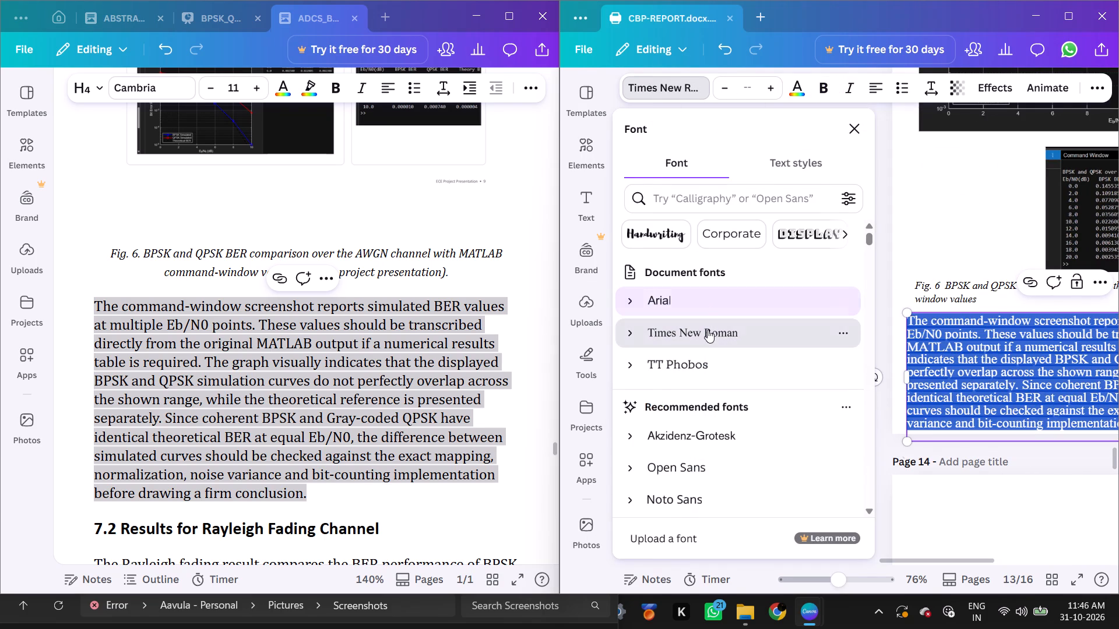
{"action": "left_click", "coordinate": [751, 94]}
{"action": "type", "text": "12.5"}
{"action": "key", "text": "Return"}
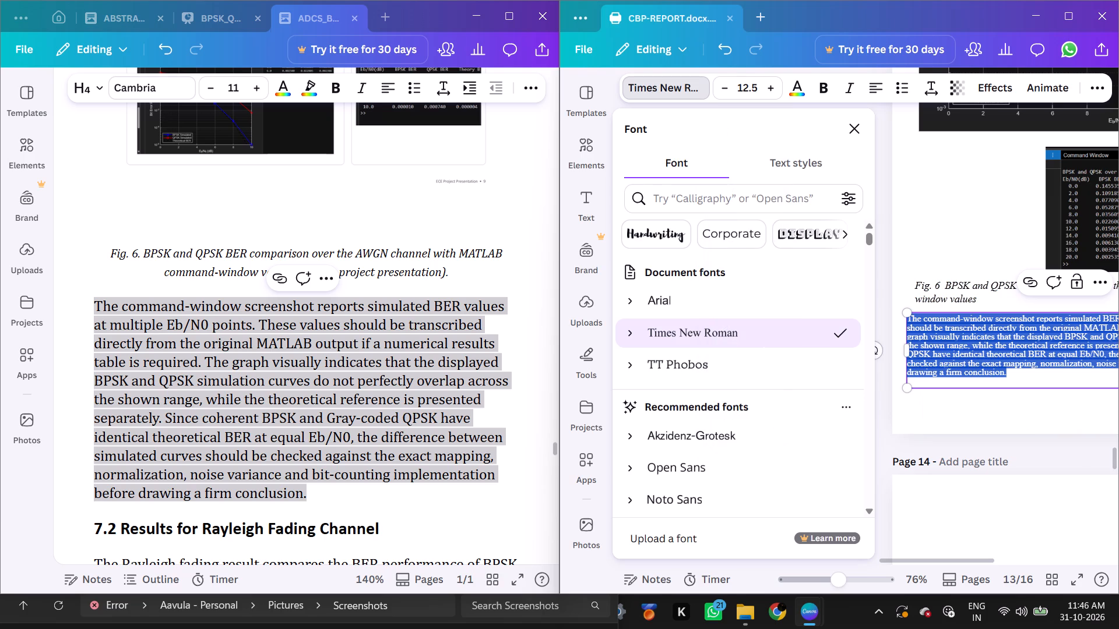
{"action": "left_click", "coordinate": [1009, 223]}
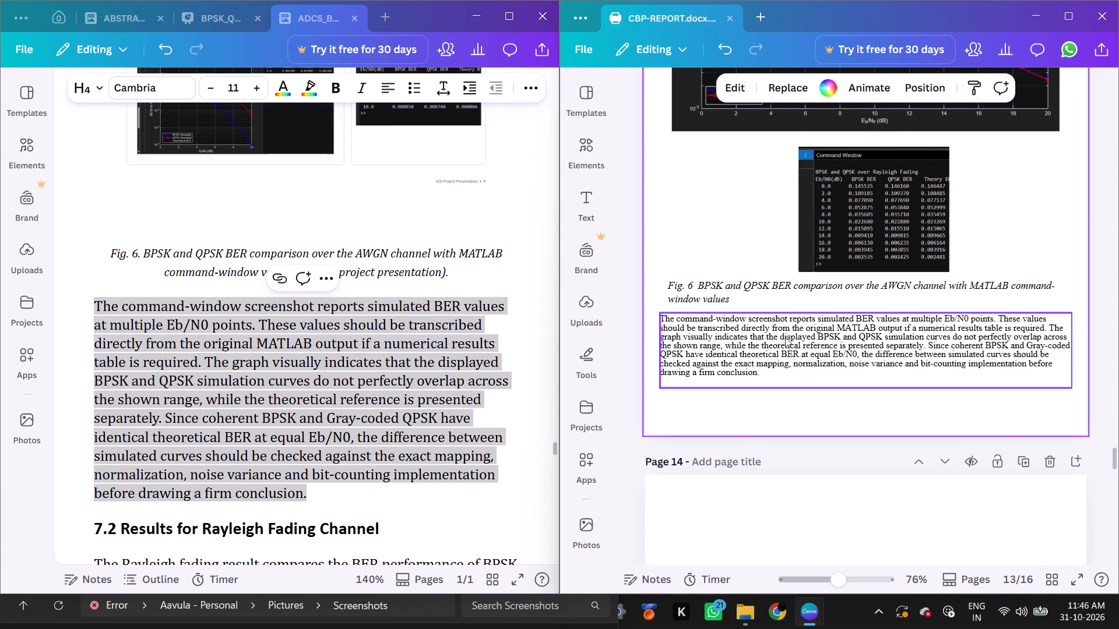
Align the command-window paragraph's left edge with the Fig. 6 caption, narrow its box slightly, and position it just beneath the caption.
{"action": "left_click_drag", "start_coordinate": [796, 358], "coordinate": [798, 365]}
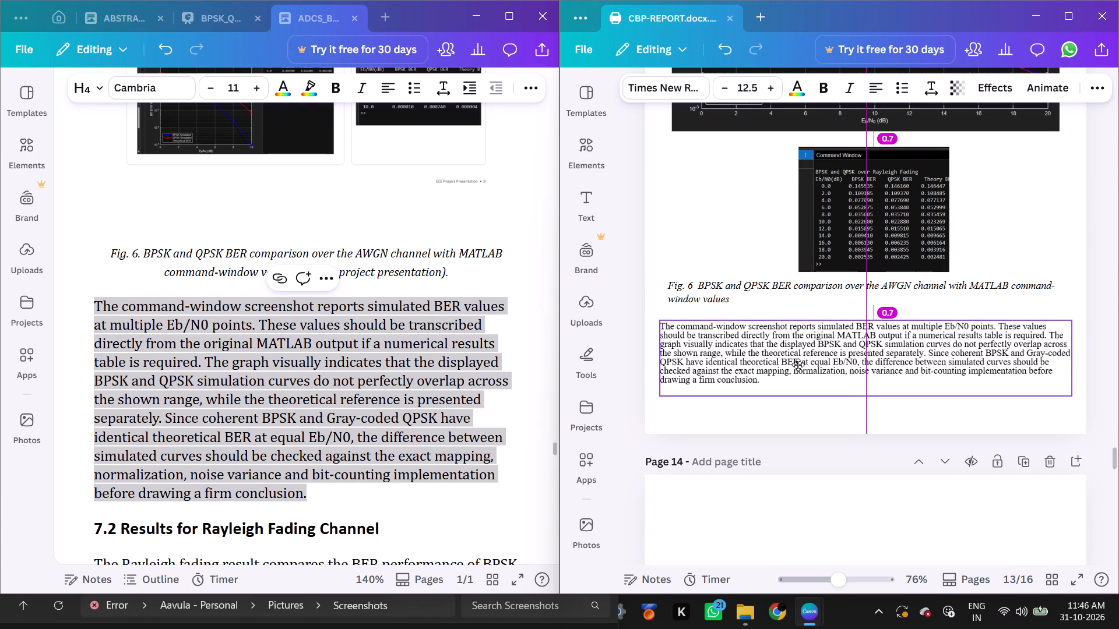
{"action": "left_click_drag", "start_coordinate": [798, 365], "coordinate": [800, 364]}
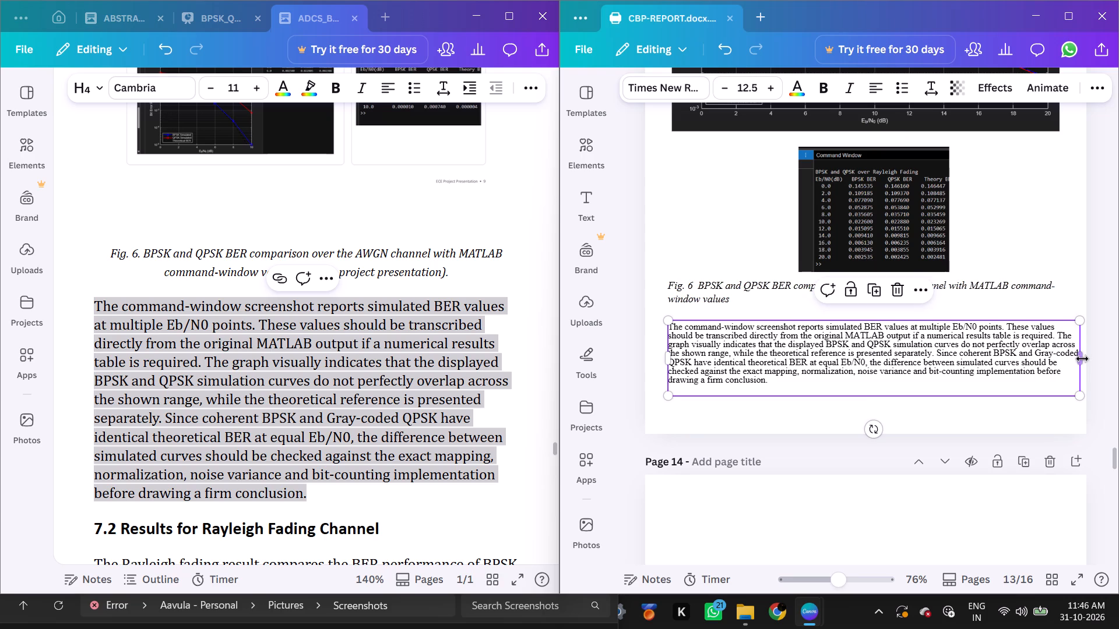
{"action": "left_click_drag", "start_coordinate": [1082, 359], "coordinate": [1076, 359]}
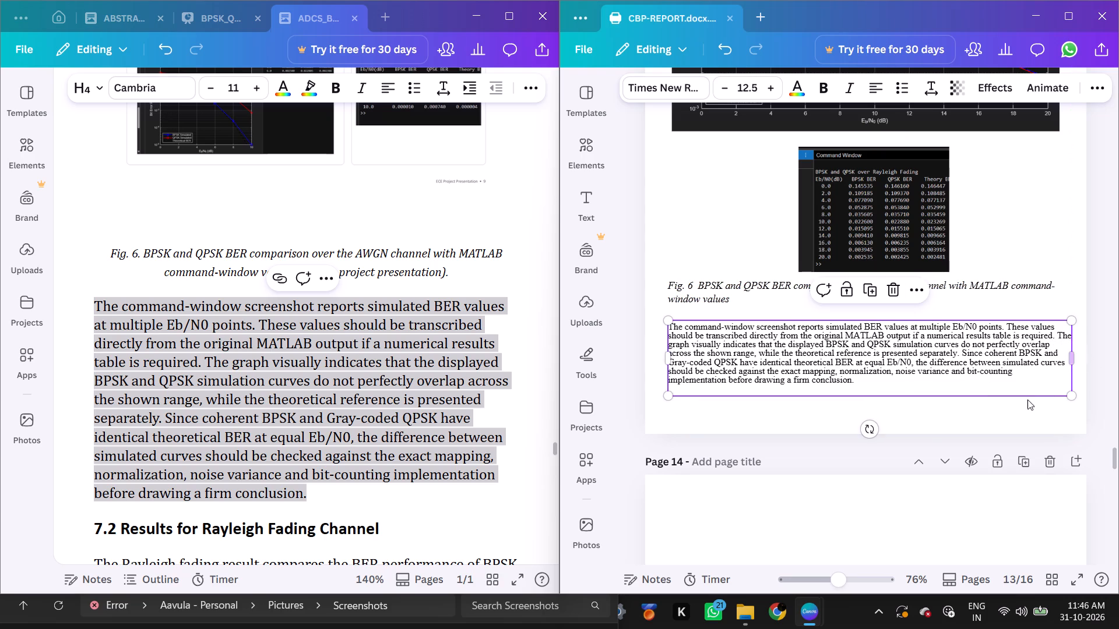
{"action": "left_click", "coordinate": [1021, 405]}
{"action": "left_click_drag", "start_coordinate": [959, 368], "coordinate": [959, 369]}
{"action": "left_click_drag", "start_coordinate": [959, 369], "coordinate": [958, 355]}
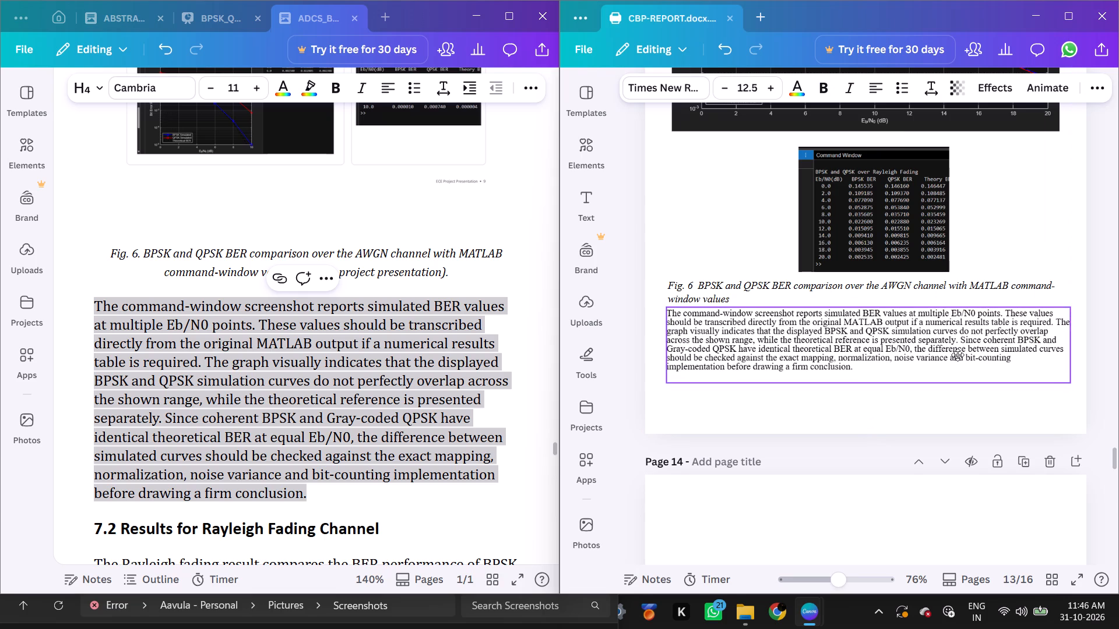
{"action": "left_click_drag", "start_coordinate": [958, 355], "coordinate": [958, 359]}
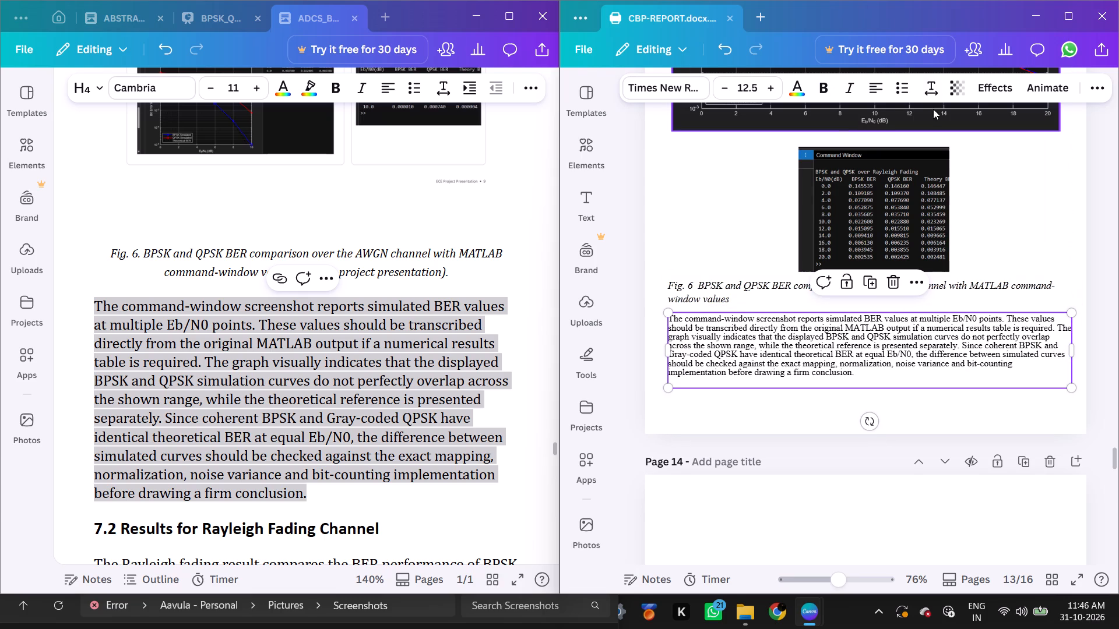
Increase the command-window paragraph's line spacing slightly.
{"action": "left_click", "coordinate": [927, 91]}
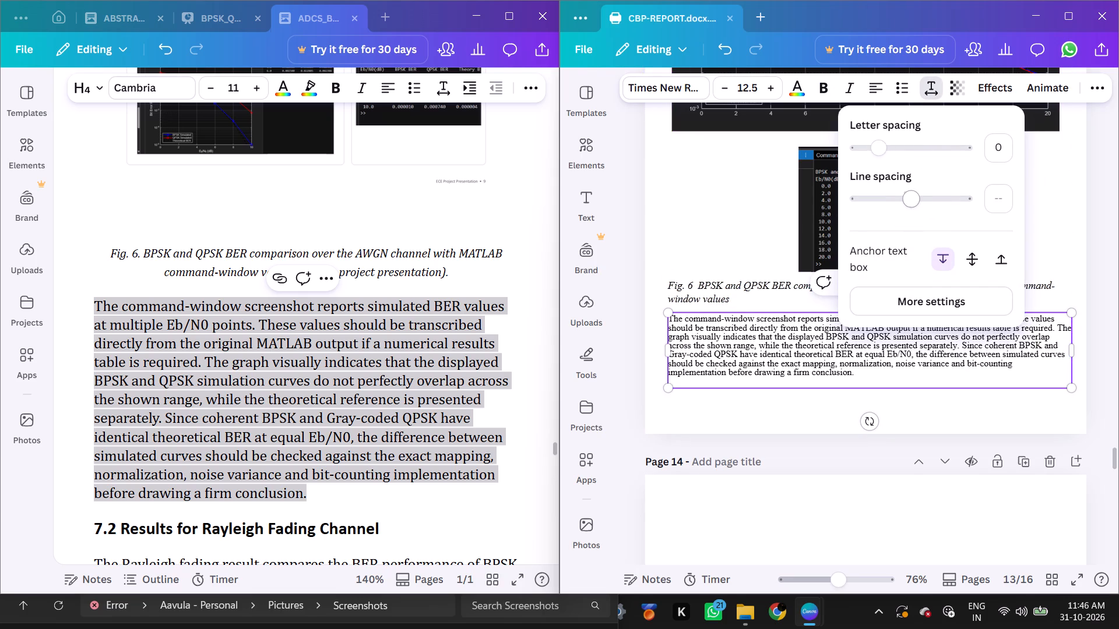
{"action": "left_click_drag", "start_coordinate": [915, 199], "coordinate": [910, 209]}
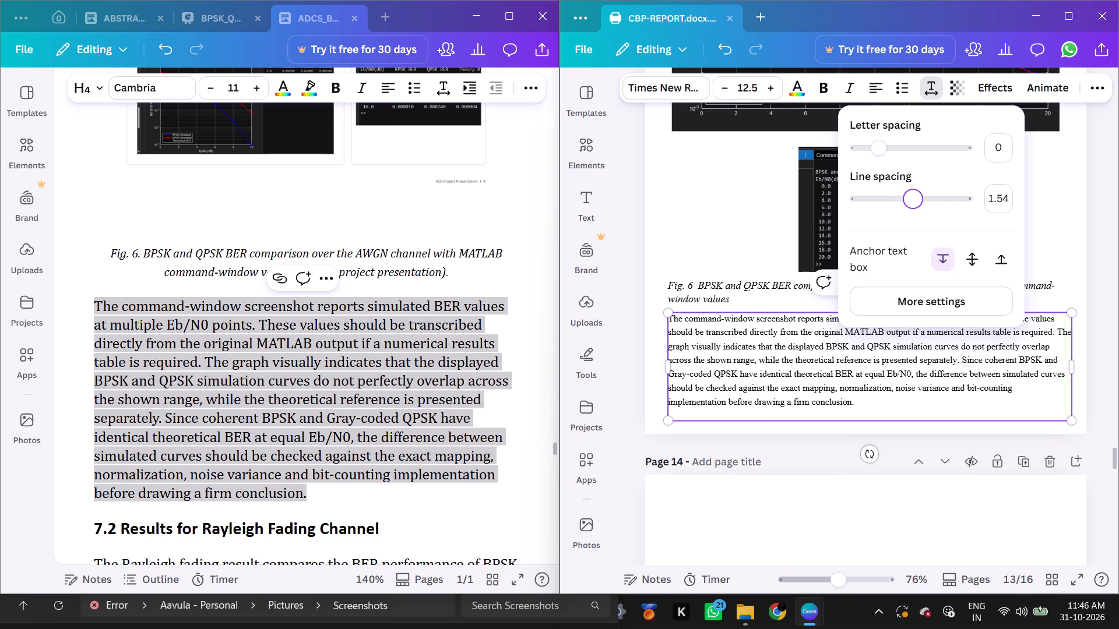
Tighten the command-window paragraph's line spacing to about 1.02.
{"action": "left_click_drag", "start_coordinate": [910, 209], "coordinate": [880, 215]}
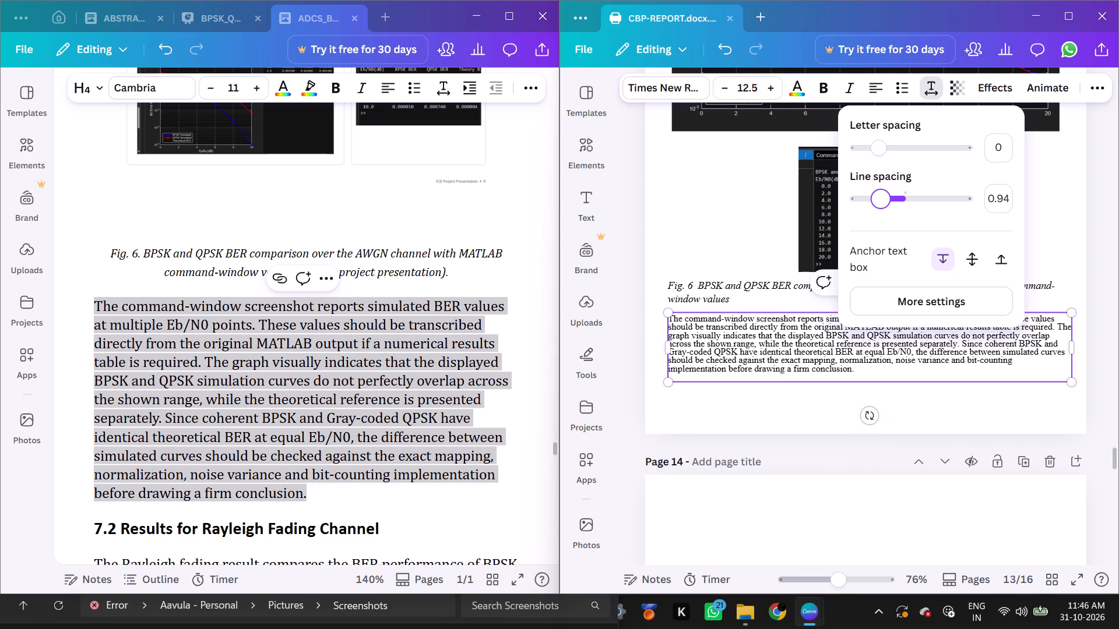
{"action": "left_click_drag", "start_coordinate": [880, 215], "coordinate": [895, 211]}
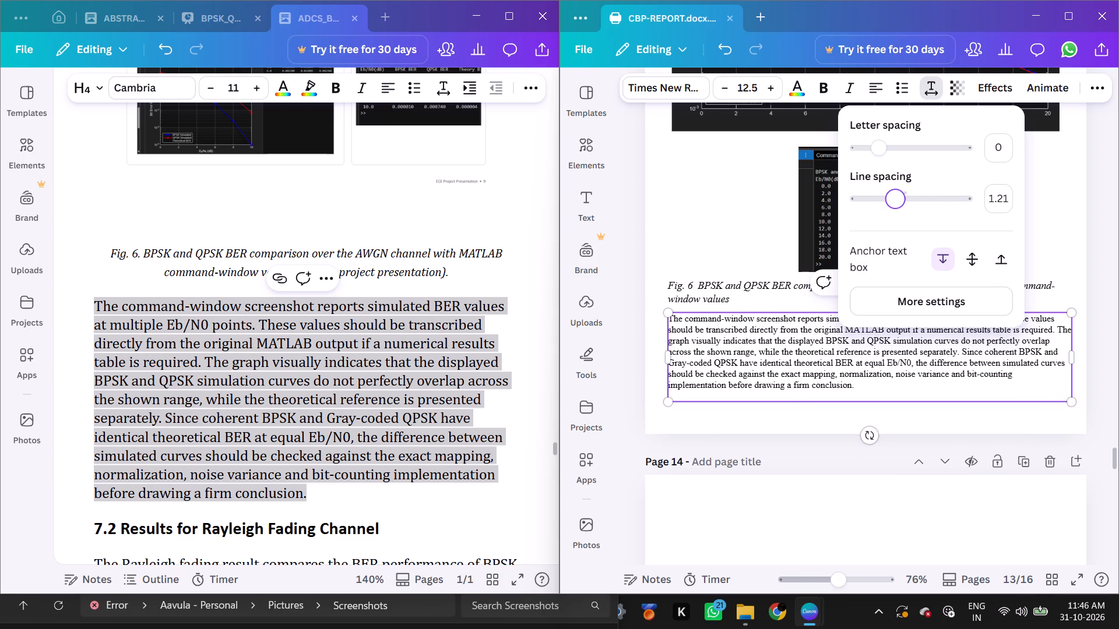
{"action": "left_click_drag", "start_coordinate": [895, 211], "coordinate": [898, 212]}
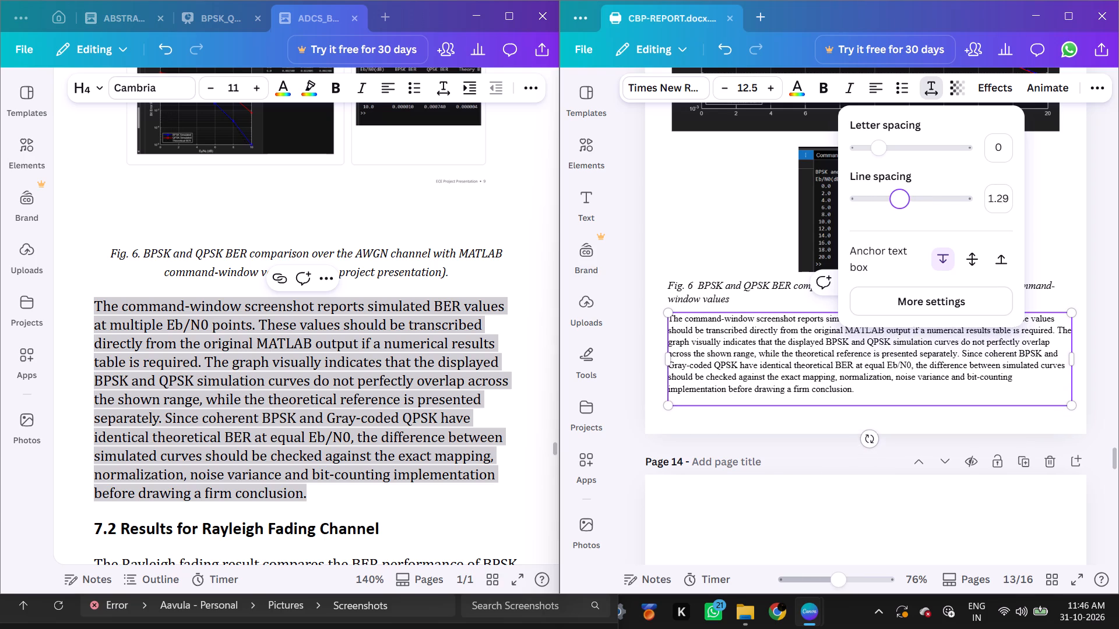
{"action": "left_click_drag", "start_coordinate": [898, 212], "coordinate": [879, 225]}
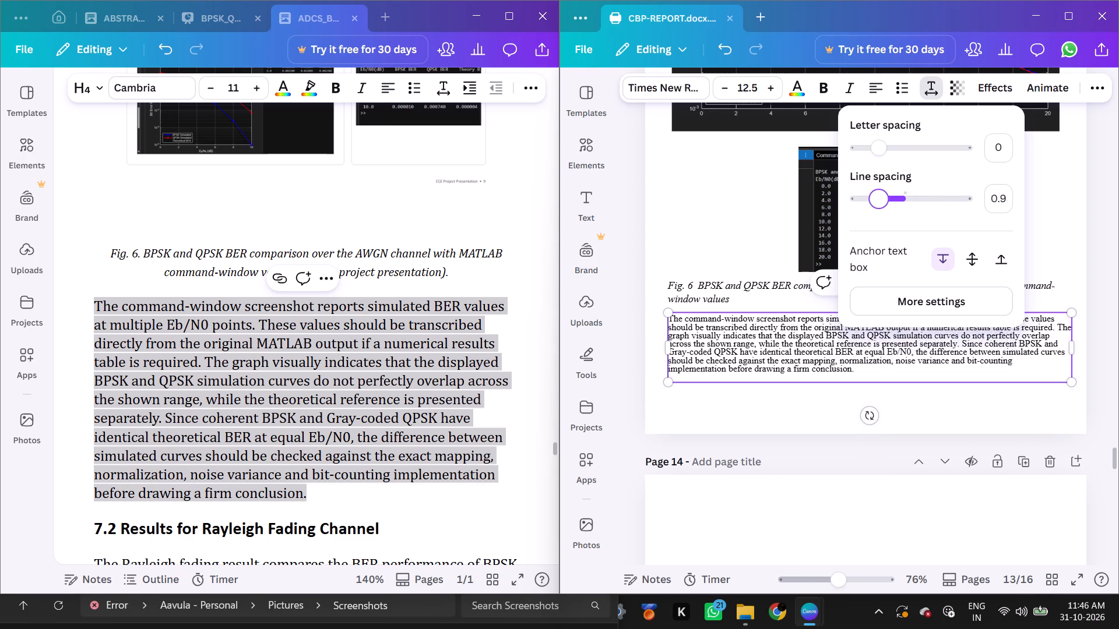
{"action": "left_click_drag", "start_coordinate": [879, 225], "coordinate": [885, 223]}
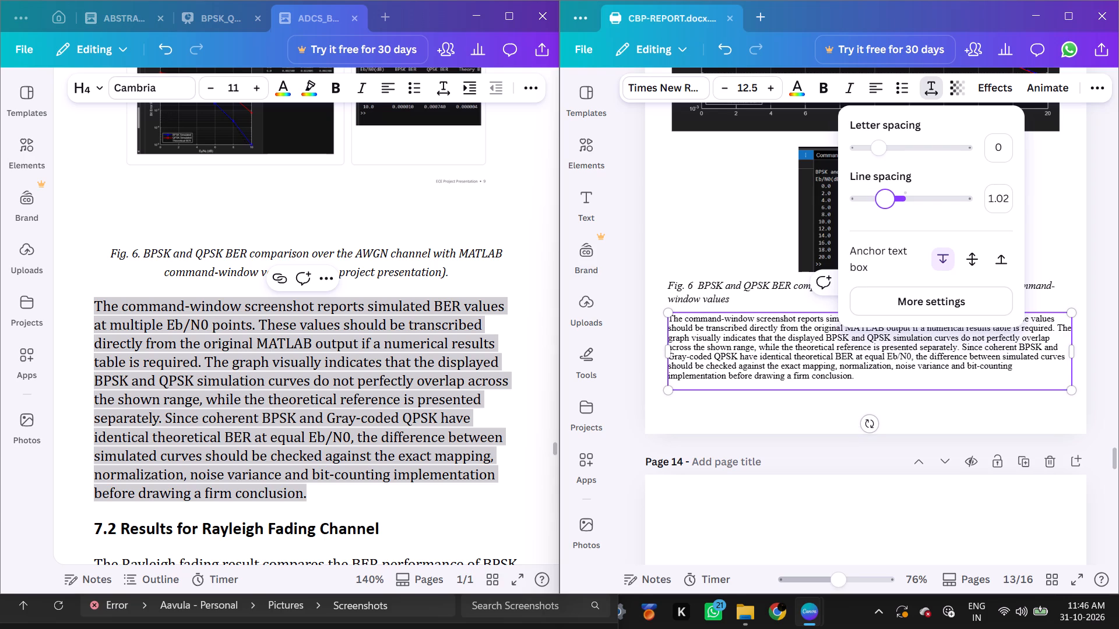
{"action": "left_click_drag", "start_coordinate": [885, 223], "coordinate": [886, 223]}
{"action": "left_click", "coordinate": [773, 229]}
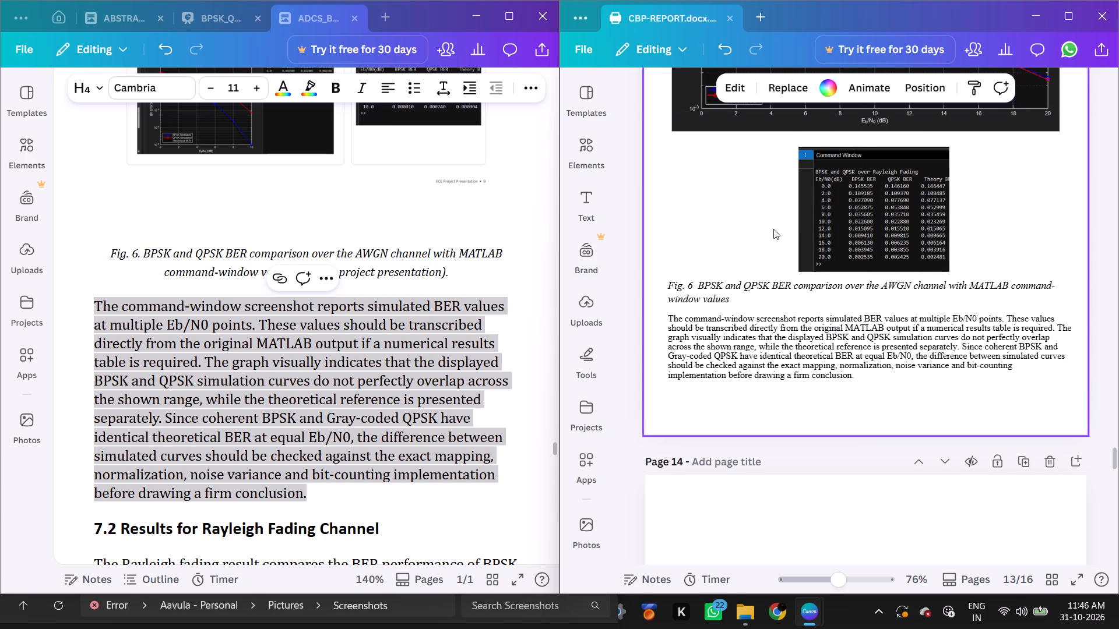
{"action": "left_click", "coordinate": [776, 326]}
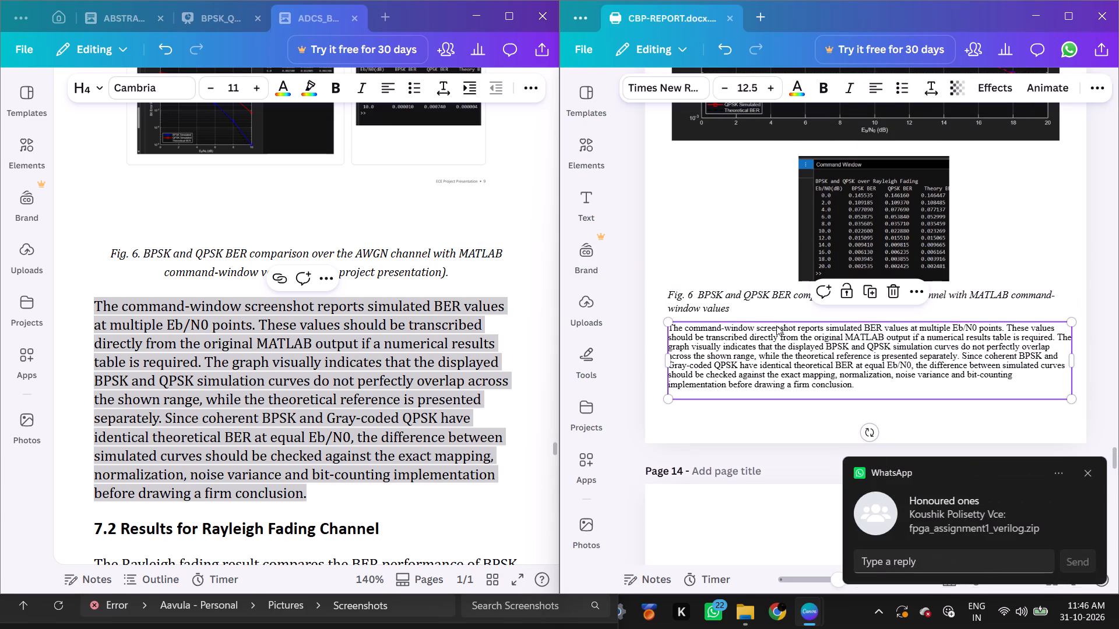
{"action": "left_click", "coordinate": [738, 412]}
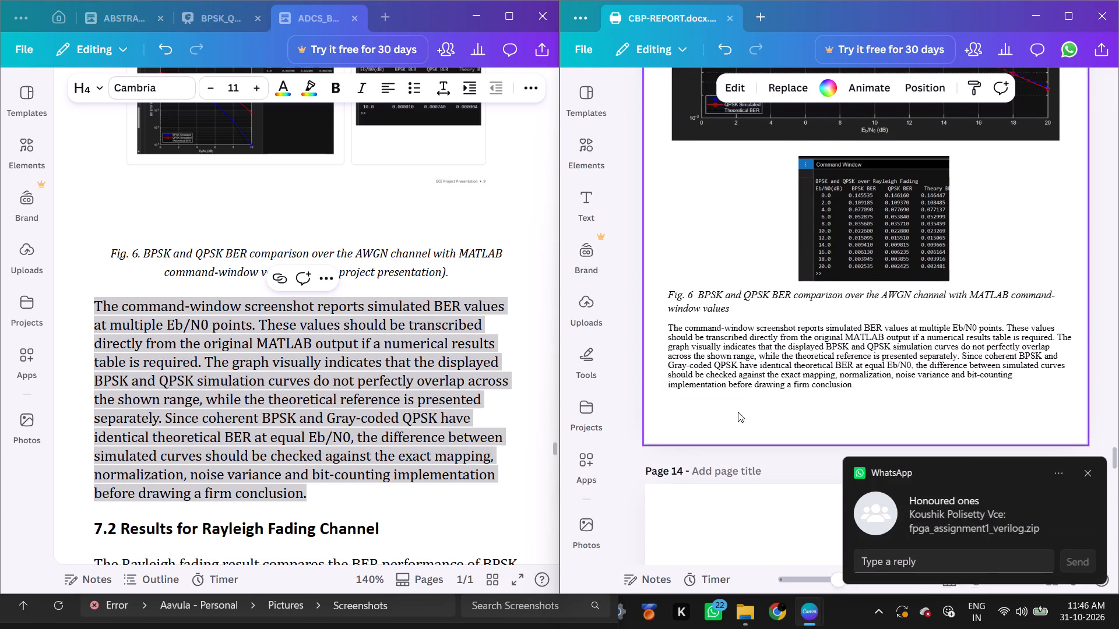
Compare with the earlier report pages and check the body-text font of section 6.1 Random Bit Generation on page 11.
{"action": "scroll", "coordinate": [478, 401], "scroll_direction": "right", "scroll_amount": 2}
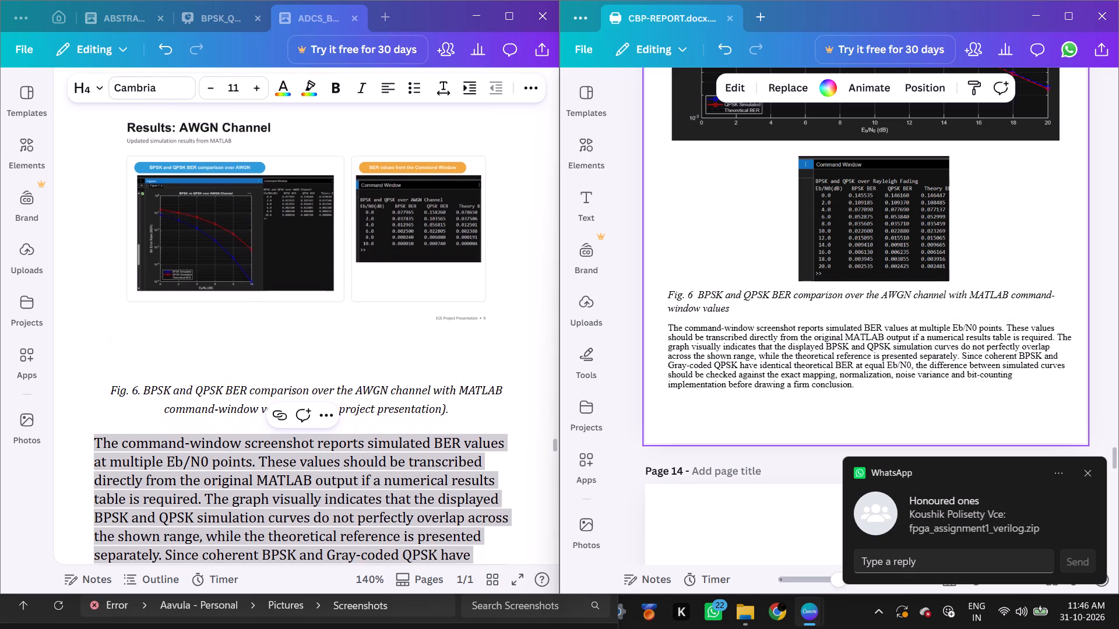
{"action": "scroll", "coordinate": [478, 401], "scroll_direction": "right", "scroll_amount": 1}
{"action": "scroll", "coordinate": [922, 213], "scroll_direction": "up", "scroll_amount": 4}
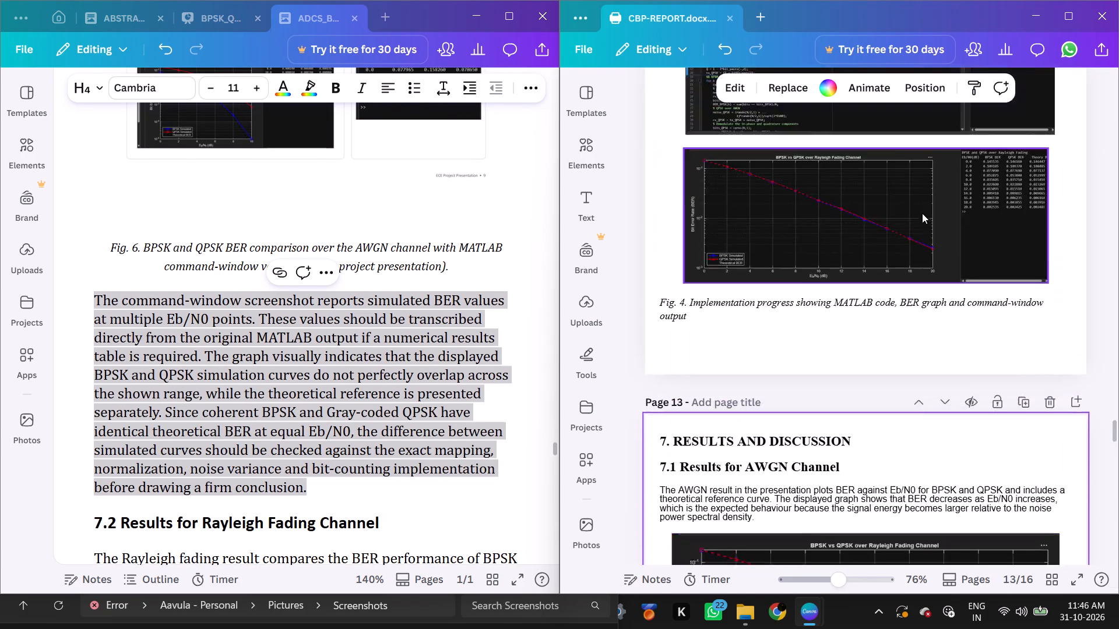
{"action": "scroll", "coordinate": [922, 213], "scroll_direction": "up", "scroll_amount": 7}
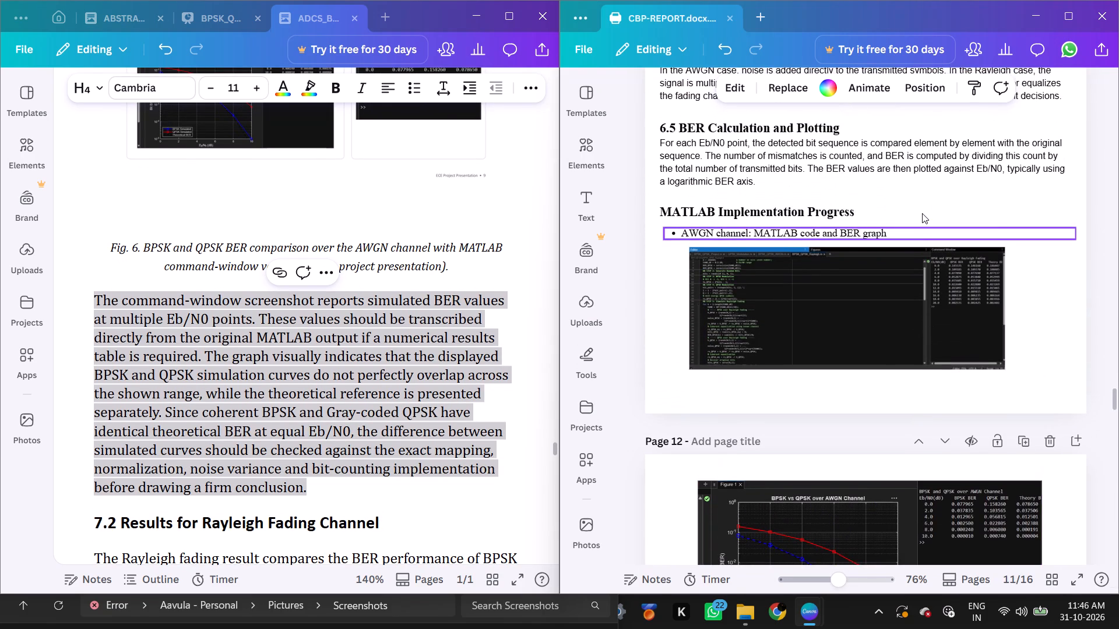
{"action": "scroll", "coordinate": [922, 213], "scroll_direction": "up", "scroll_amount": 1}
{"action": "left_click", "coordinate": [877, 162]}
{"action": "left_click", "coordinate": [877, 162]}
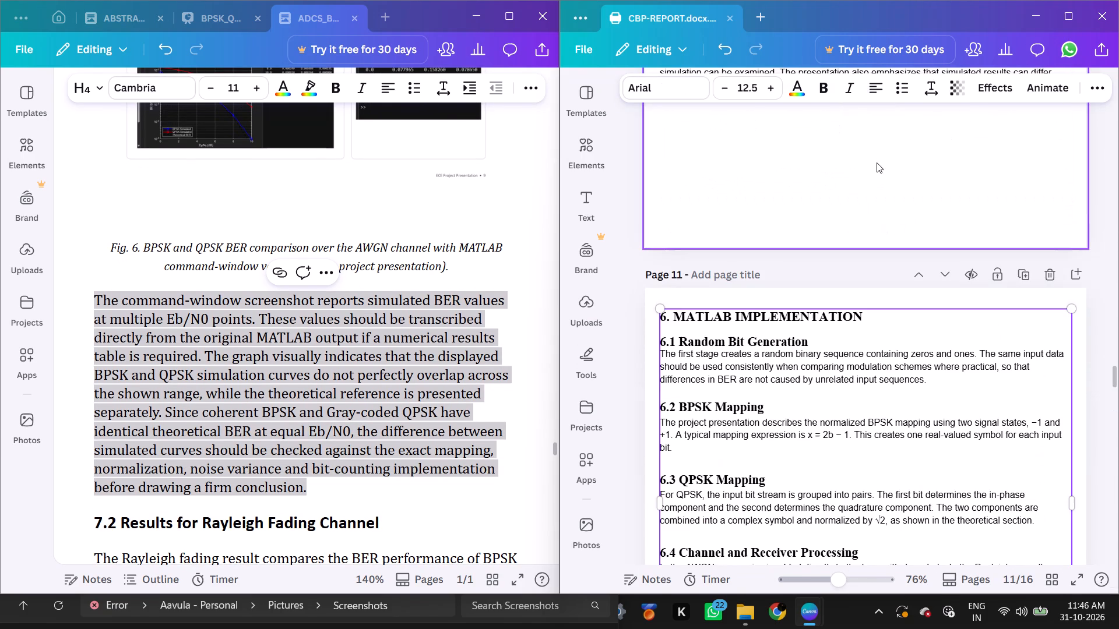
{"action": "left_click", "coordinate": [804, 390]}
{"action": "left_click", "coordinate": [804, 379]}
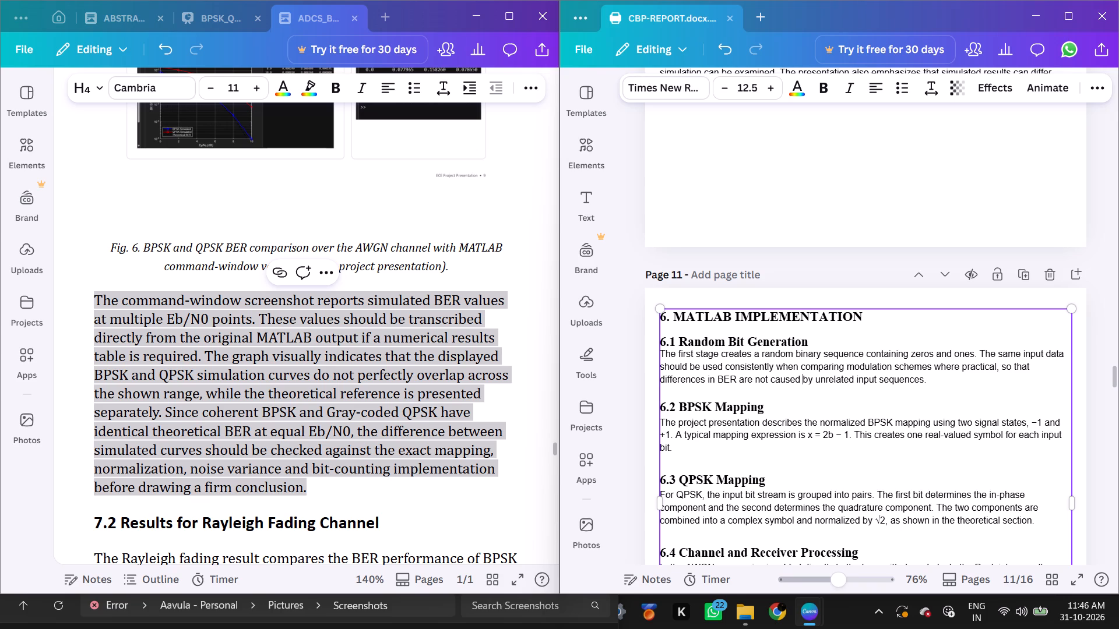
Select the entire text of the command-window paragraph beneath the Fig. 6 caption on page 13.
{"action": "scroll", "coordinate": [804, 379], "scroll_direction": "down", "scroll_amount": 11}
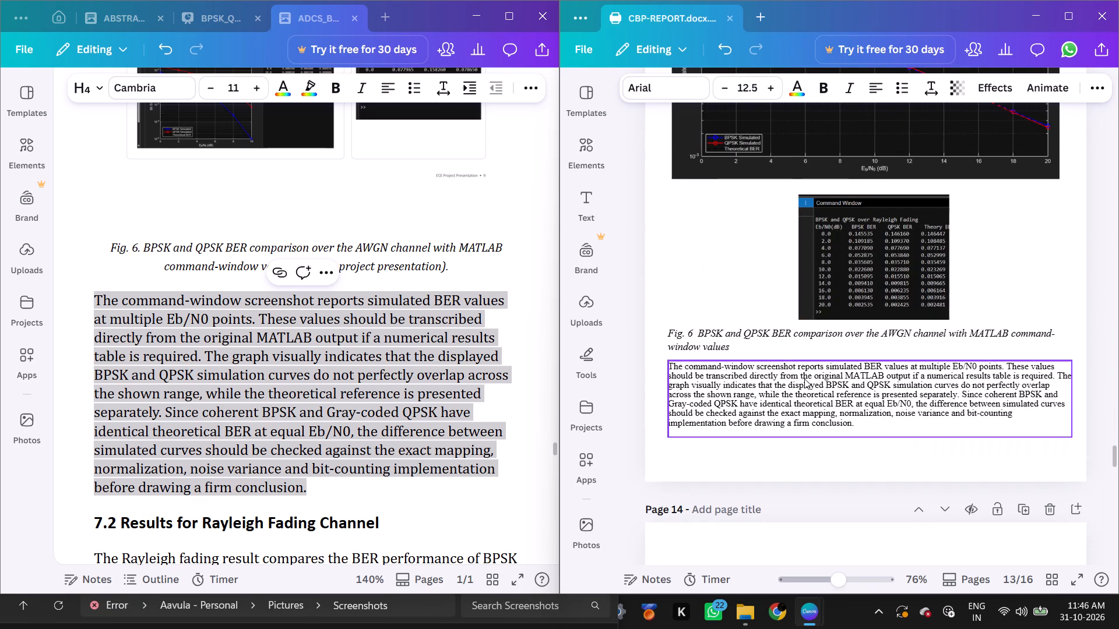
{"action": "left_click", "coordinate": [824, 397]}
{"action": "key", "text": "ctrl+a"}
{"action": "key", "text": "ctrl+a"}
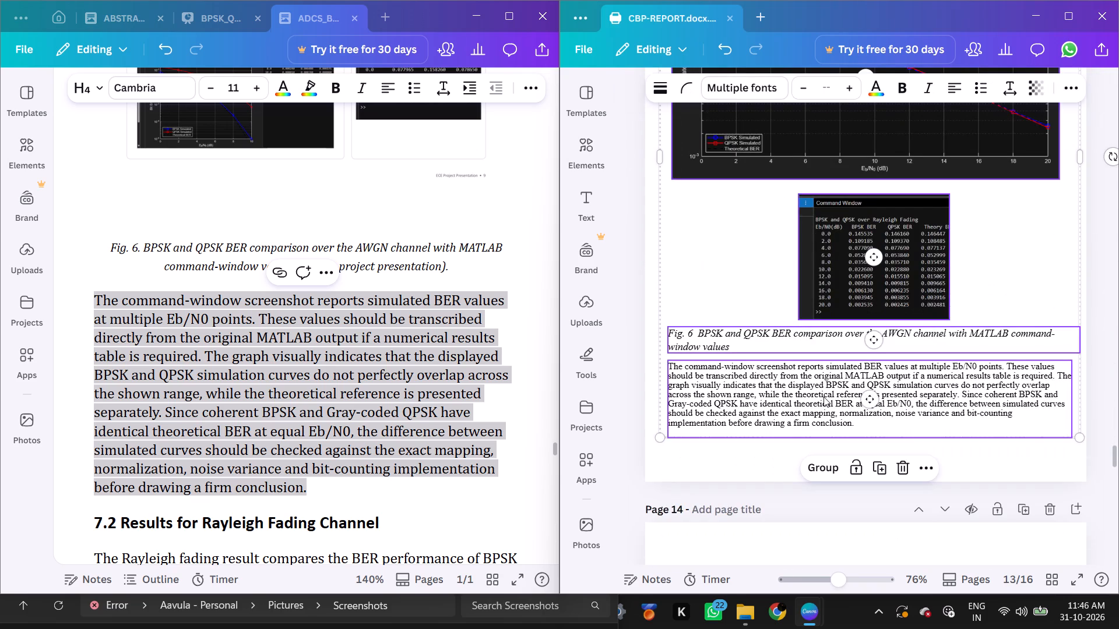
{"action": "left_click", "coordinate": [824, 397]}
{"action": "left_click", "coordinate": [751, 532]}
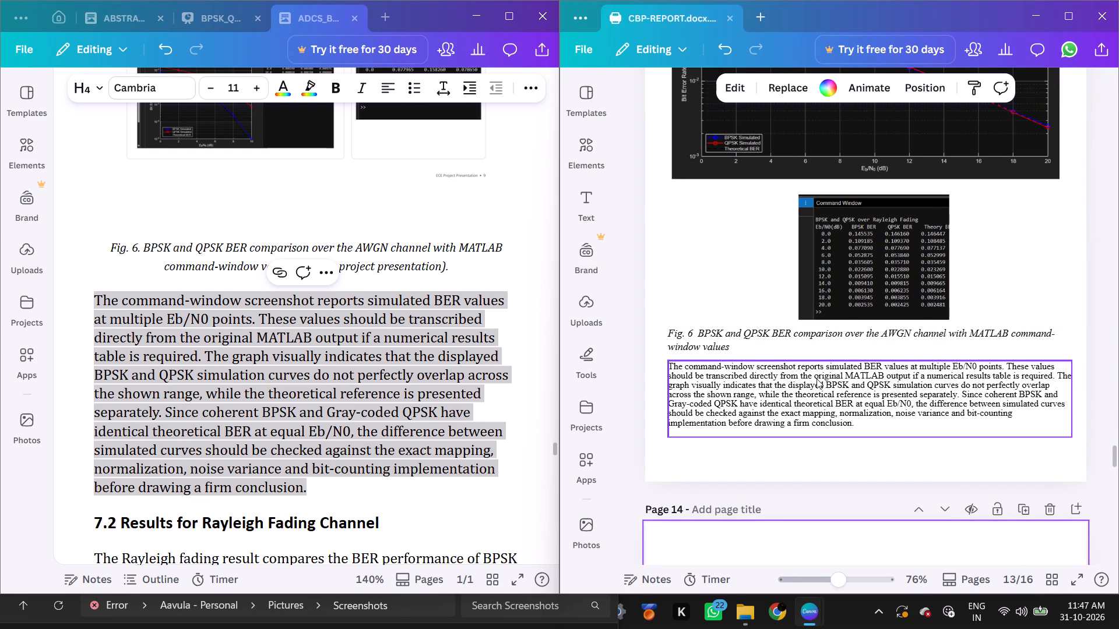
{"action": "double_click", "coordinate": [817, 379]}
{"action": "key", "text": "ctrl+a"}
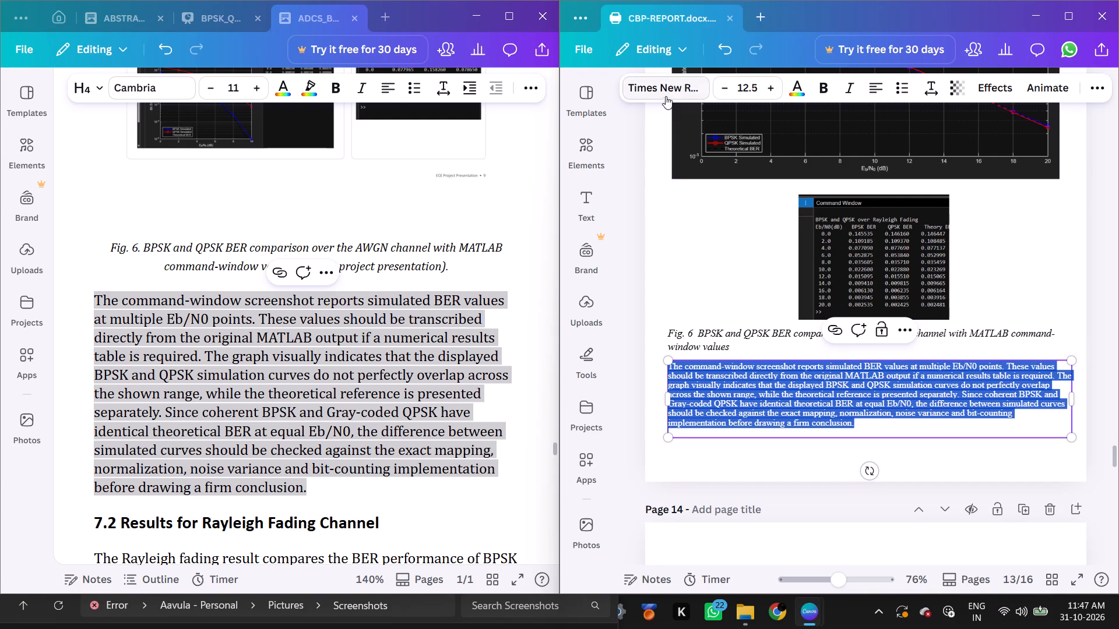
Change the command-window paragraph's font to Arial.
{"action": "left_click", "coordinate": [667, 89]}
{"action": "left_click", "coordinate": [708, 289]}
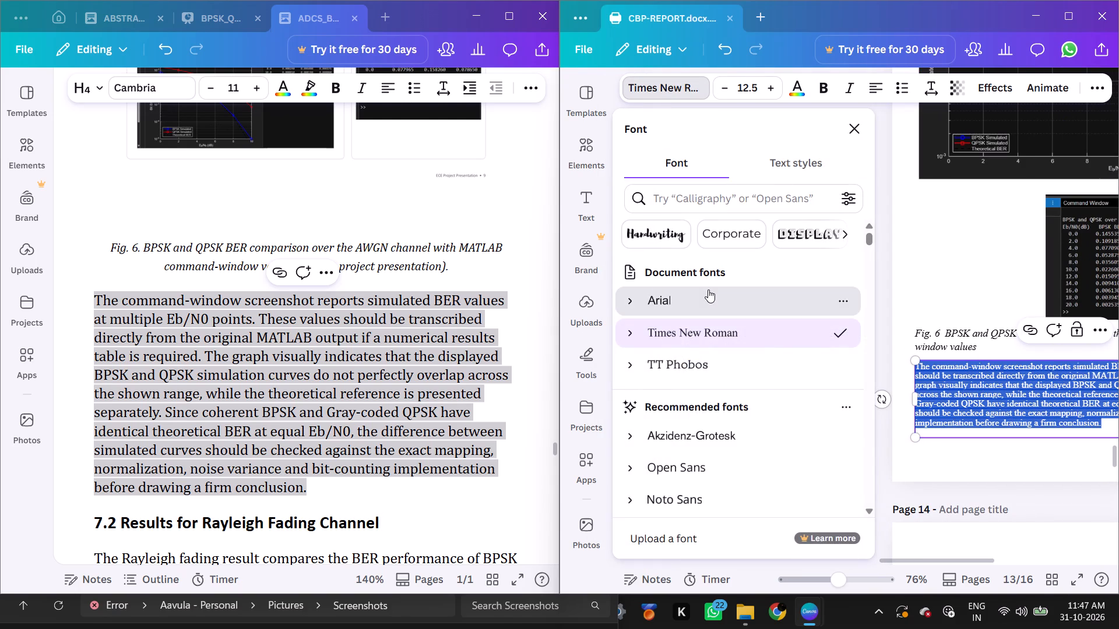
Increase the line spacing of the command-window paragraph beneath the Fig. 6 caption on page 13.
{"action": "left_click", "coordinate": [941, 460]}
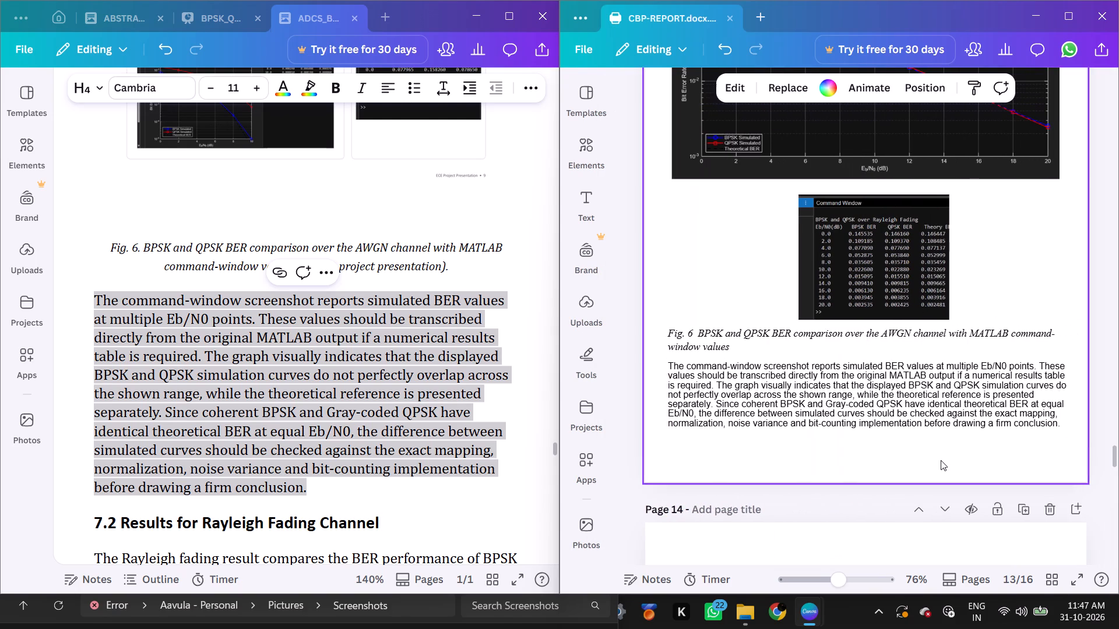
{"action": "left_click", "coordinate": [933, 436]}
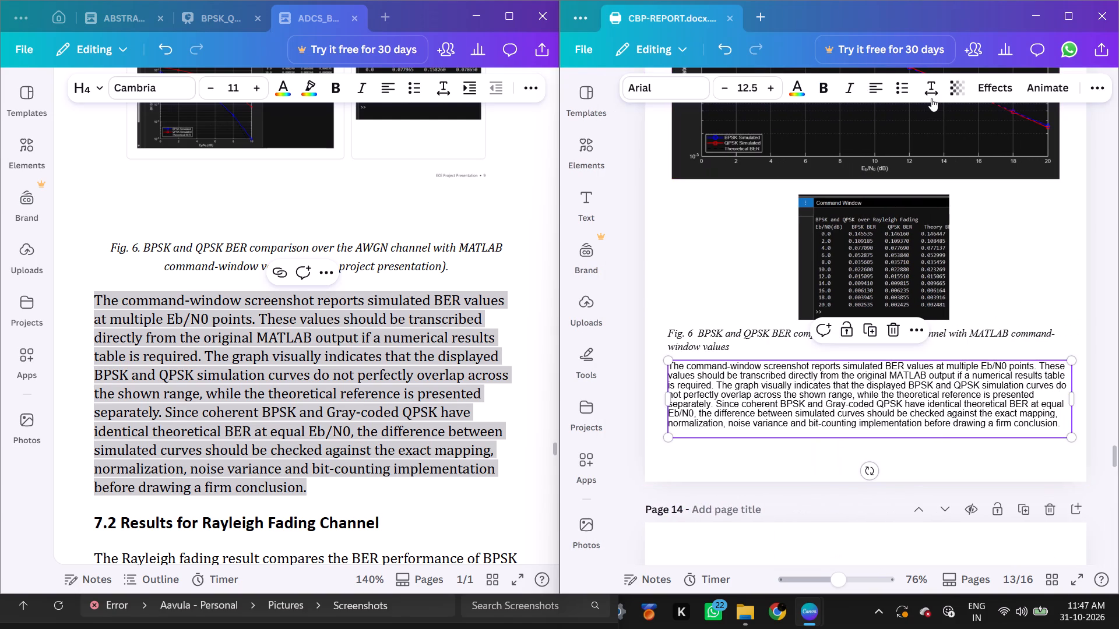
{"action": "left_click", "coordinate": [931, 98]}
{"action": "left_click_drag", "start_coordinate": [904, 199], "coordinate": [881, 221]}
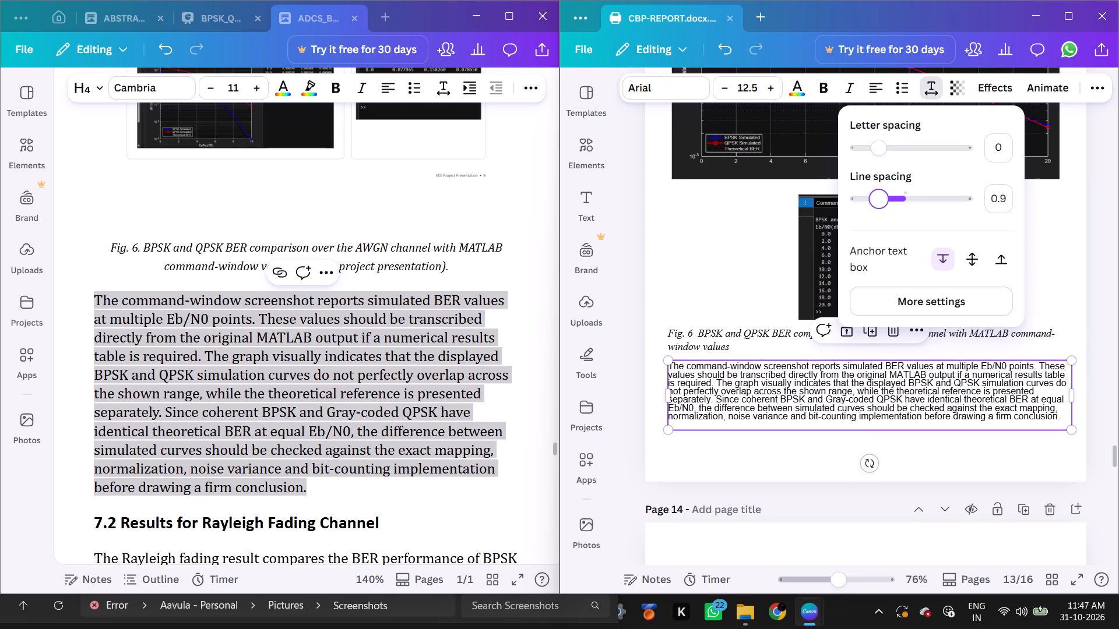
{"action": "left_click_drag", "start_coordinate": [881, 221], "coordinate": [883, 222]}
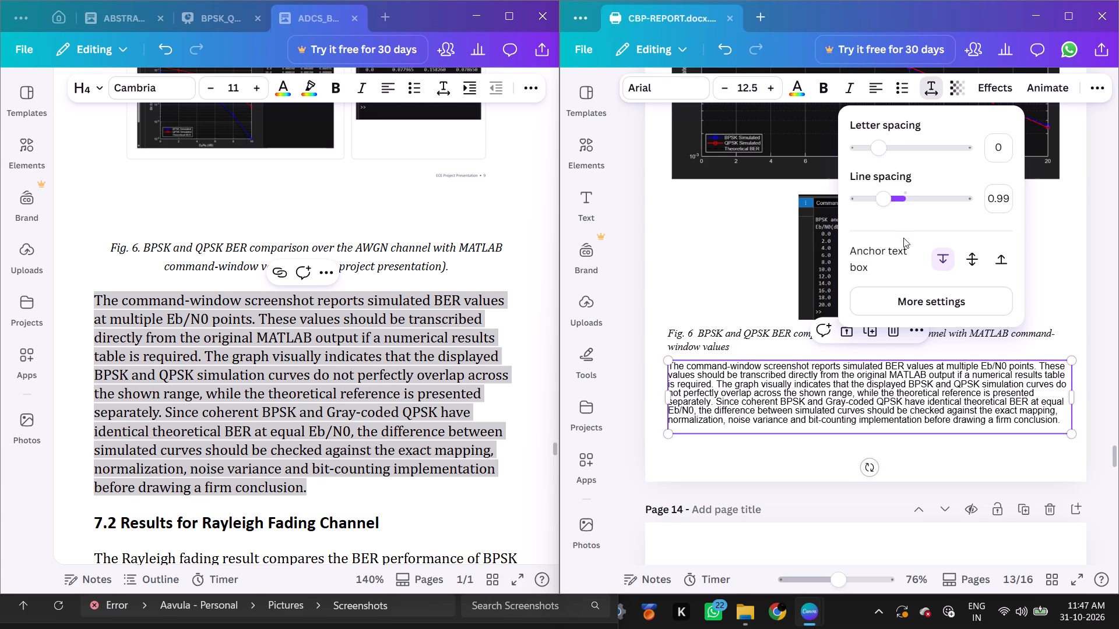
{"action": "left_click_drag", "start_coordinate": [878, 202], "coordinate": [892, 204]}
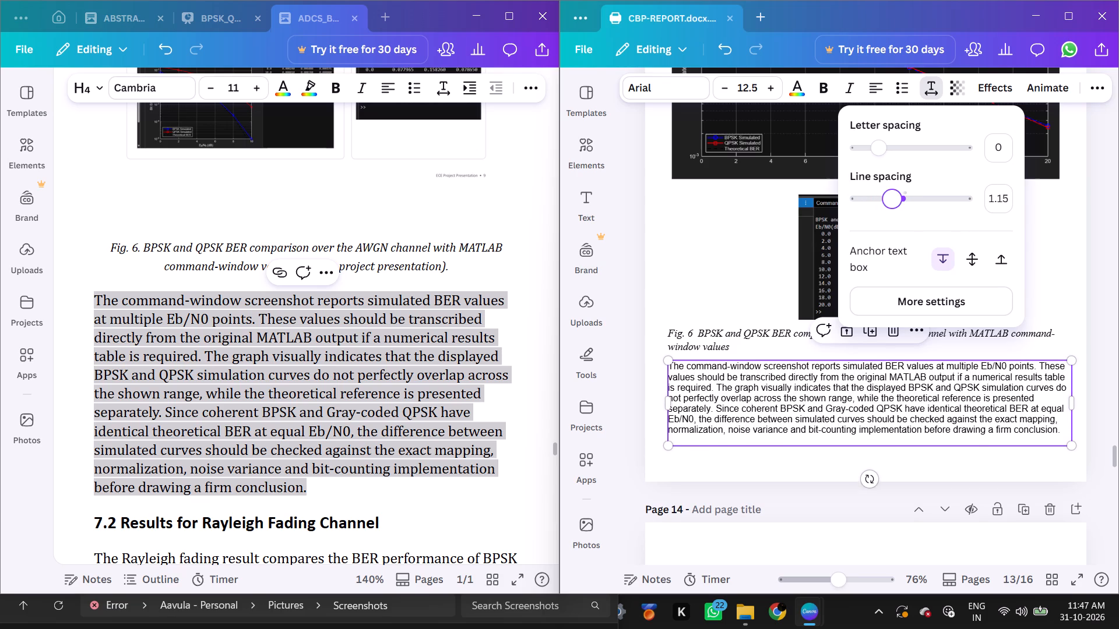
{"action": "left_click_drag", "start_coordinate": [892, 204], "coordinate": [910, 204]}
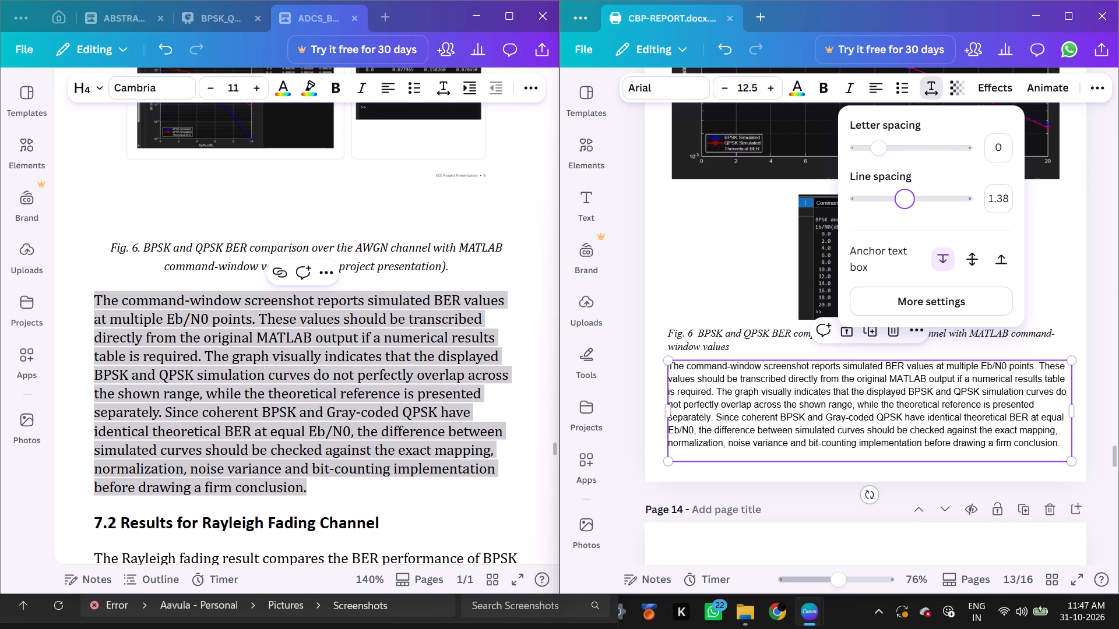
{"action": "left_click_drag", "start_coordinate": [910, 204], "coordinate": [904, 204]}
{"action": "left_click", "coordinate": [740, 283]}
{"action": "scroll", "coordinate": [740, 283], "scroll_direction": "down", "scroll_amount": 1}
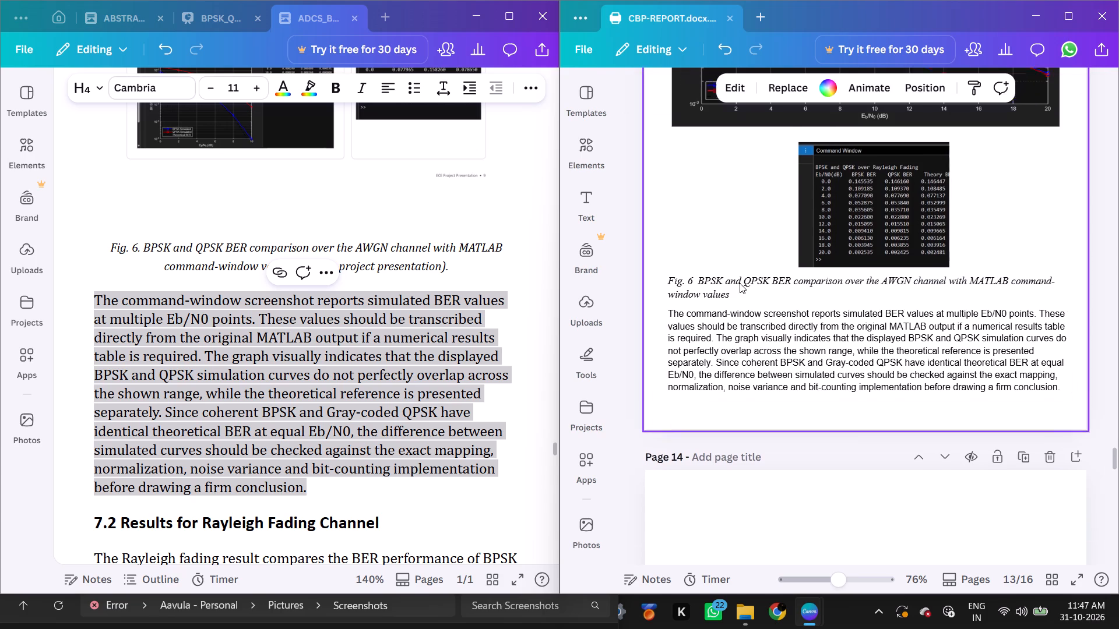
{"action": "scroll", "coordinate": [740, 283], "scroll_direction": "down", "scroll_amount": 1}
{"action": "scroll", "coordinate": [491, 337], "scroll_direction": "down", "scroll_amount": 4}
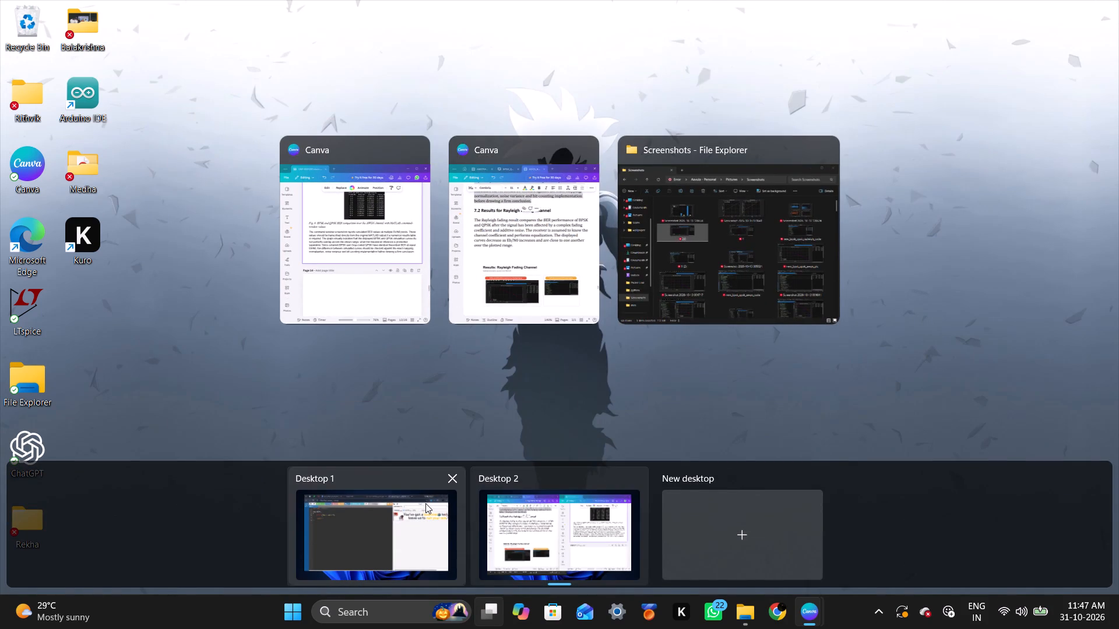
Switch to Chrome on Desktop 1 and close the Online C Compiler page, confirming that it may be left.
{"action": "left_click", "coordinate": [425, 503]}
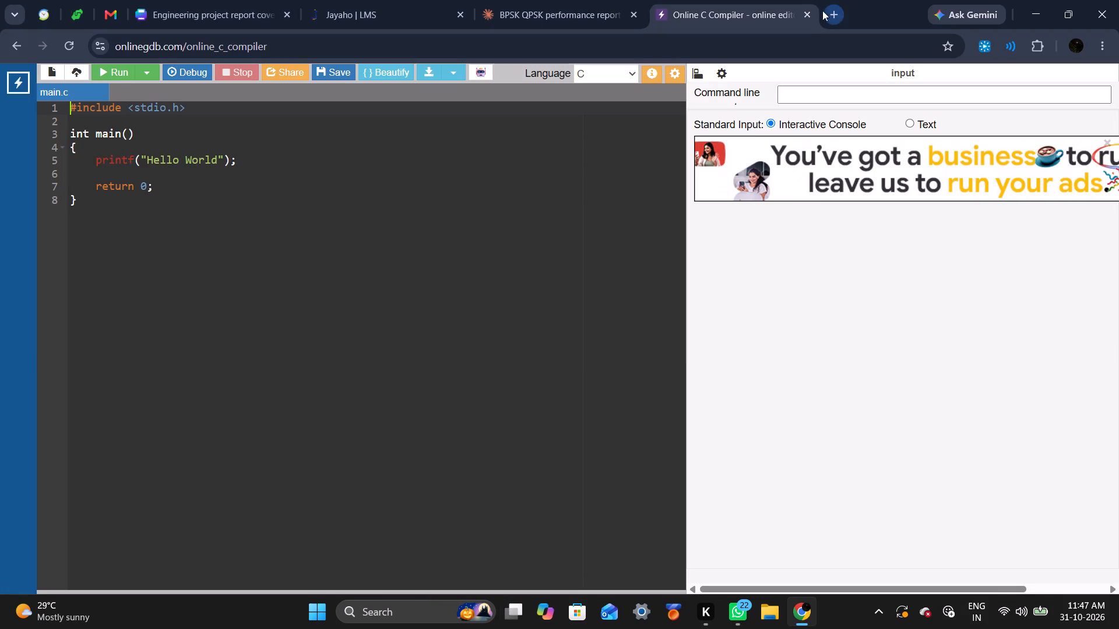
{"action": "left_click", "coordinate": [813, 12]}
{"action": "left_click", "coordinate": [807, 12]}
{"action": "left_click", "coordinate": [641, 144]}
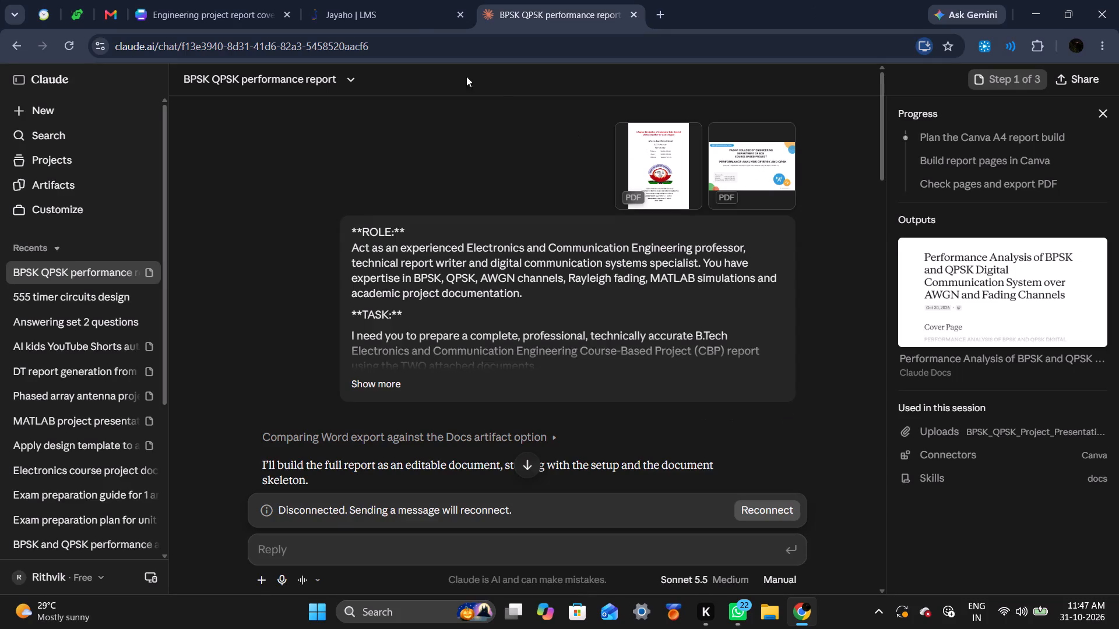
In the Jayaho coding assessment, resume "Find Three Consecutive Integers That Sum to a Given Number" and view its LeetCode description through the constraints.
{"action": "left_click", "coordinate": [383, 9]}
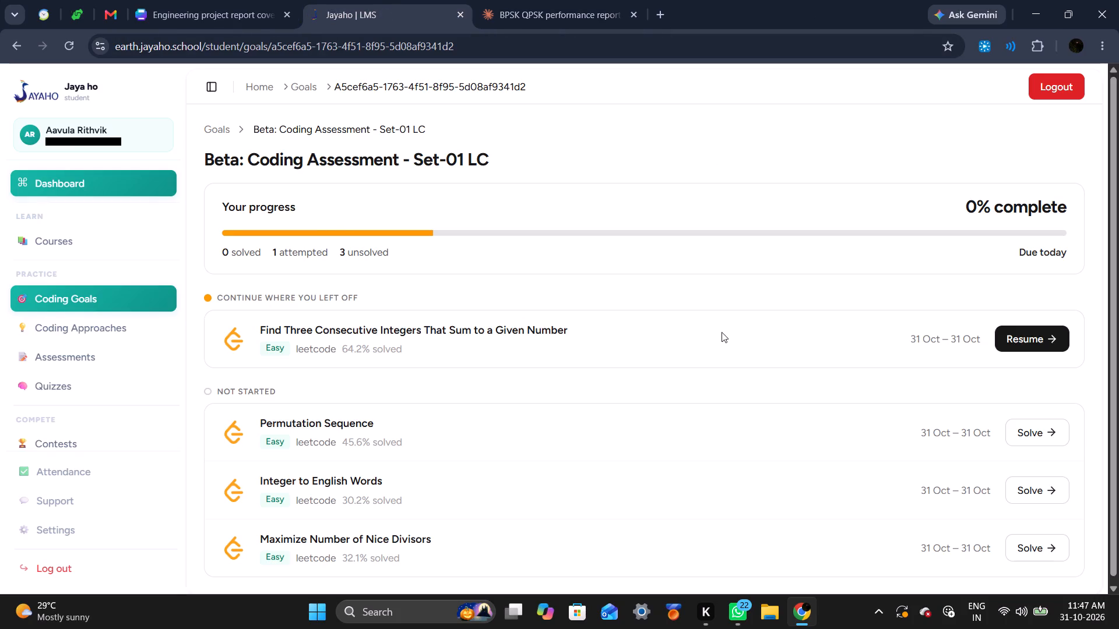
{"action": "left_click", "coordinate": [1038, 345]}
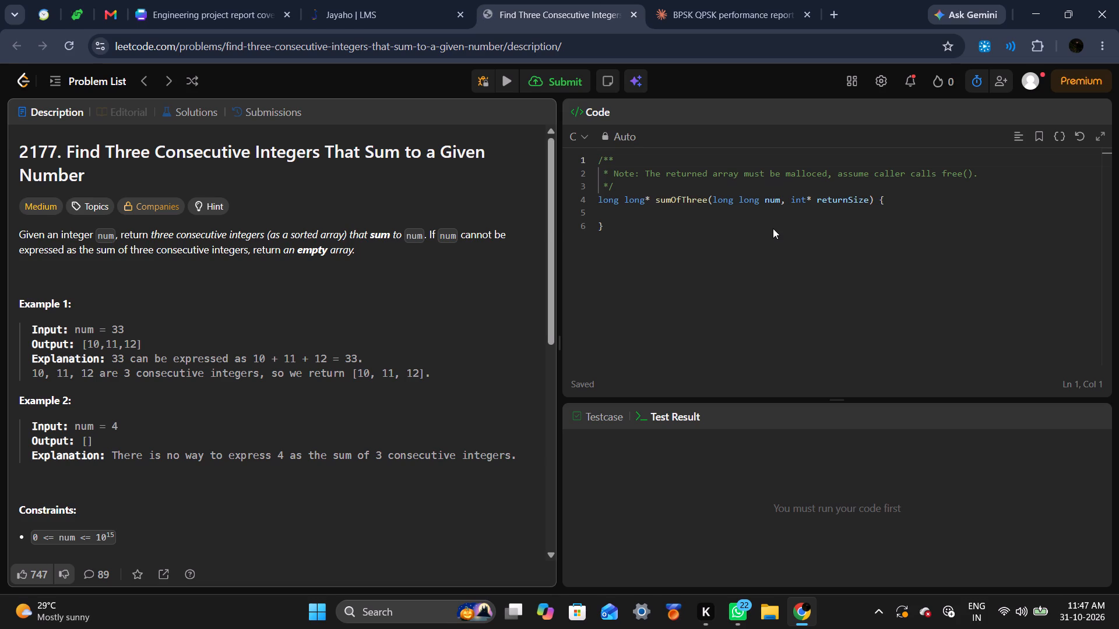
{"action": "scroll", "coordinate": [365, 303], "scroll_direction": "down", "scroll_amount": 1}
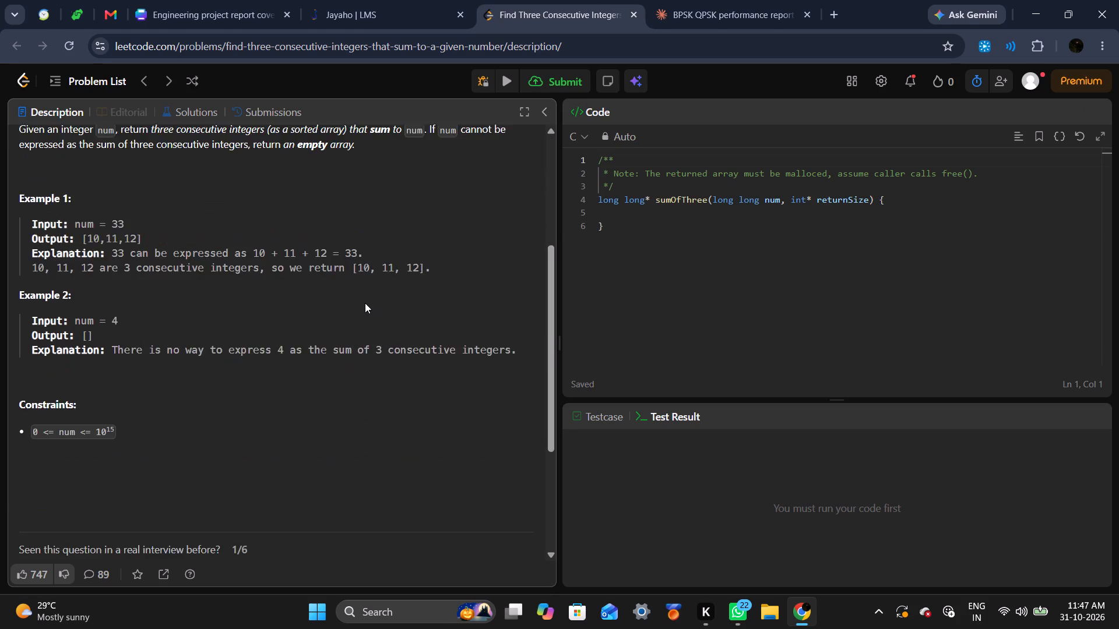
{"action": "scroll", "coordinate": [365, 303], "scroll_direction": "down", "scroll_amount": 1}
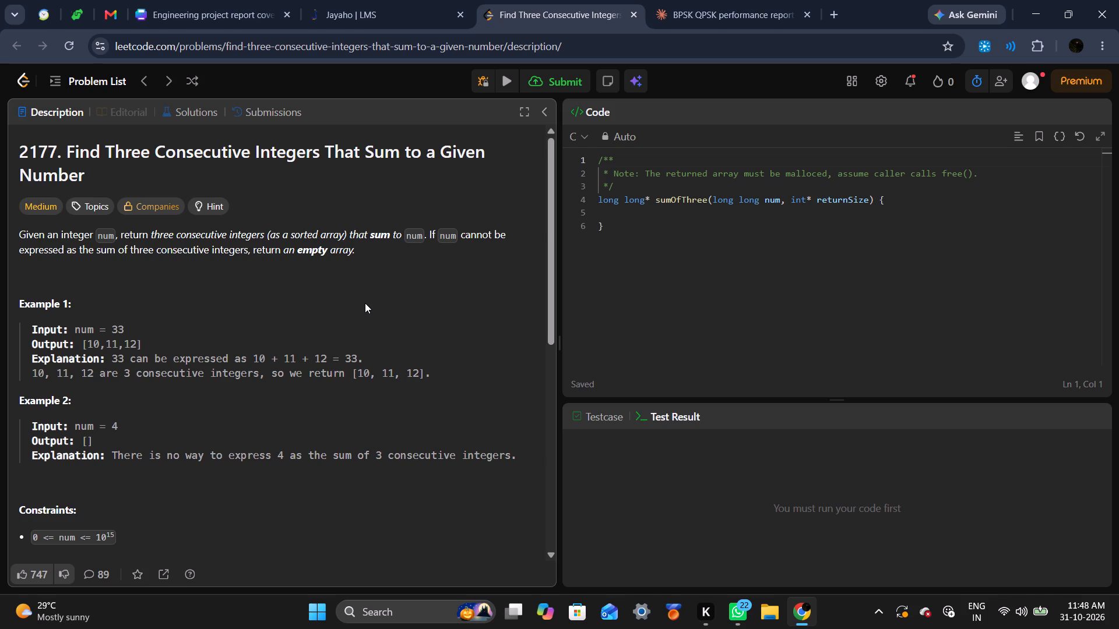